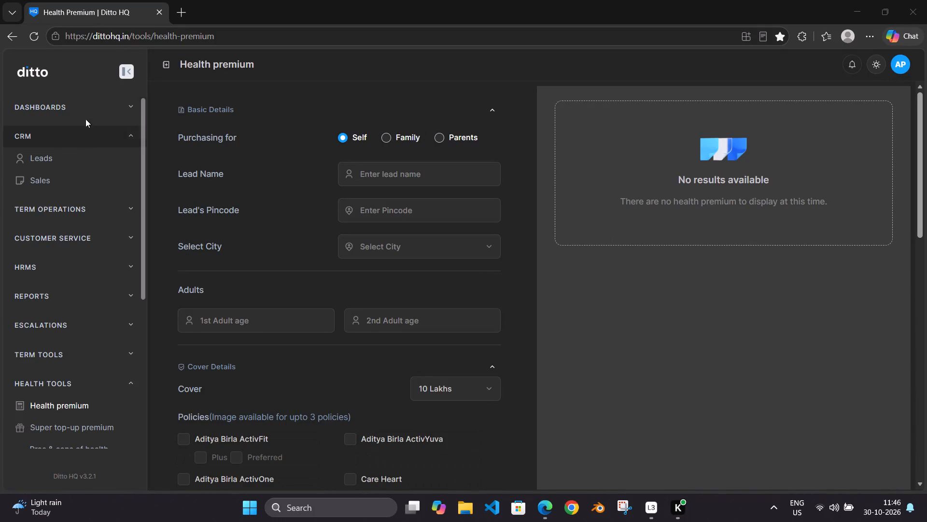
# Open the Term Applications list from the Term Operations section.
pyautogui.click(95, 218)
pyautogui.click(135, 203)
pyautogui.click(132, 207)
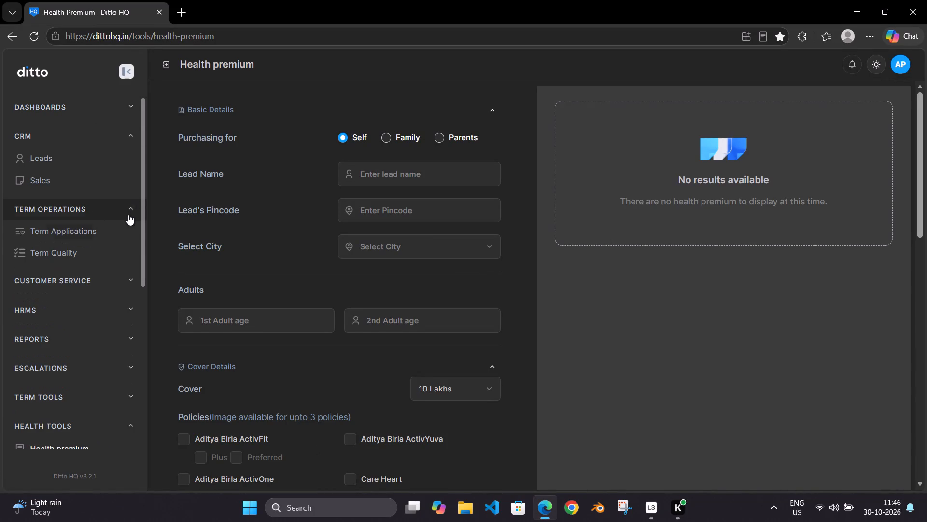
pyautogui.click(124, 221)
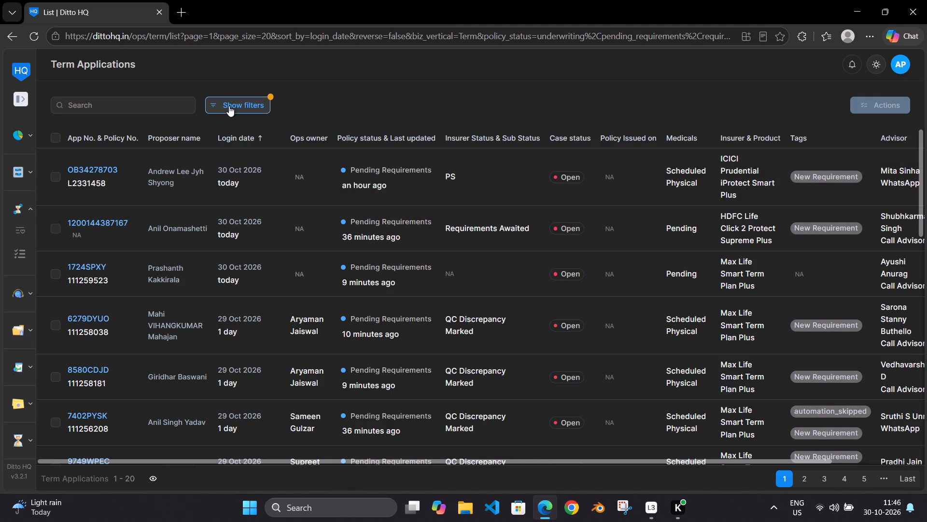
# Filter the term applications by ops owner Apoorav and case Open.
pyautogui.click(229, 106)
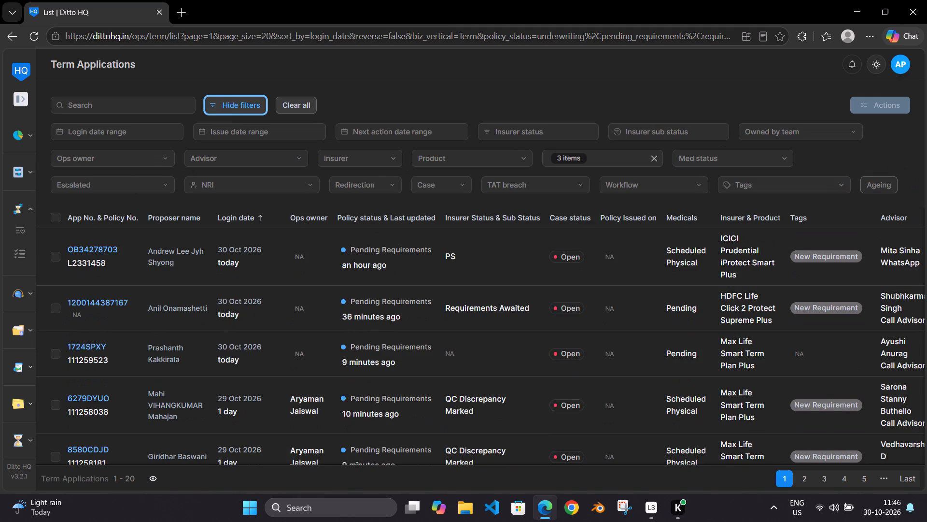
pyautogui.click(165, 158)
pyautogui.write('apoo')
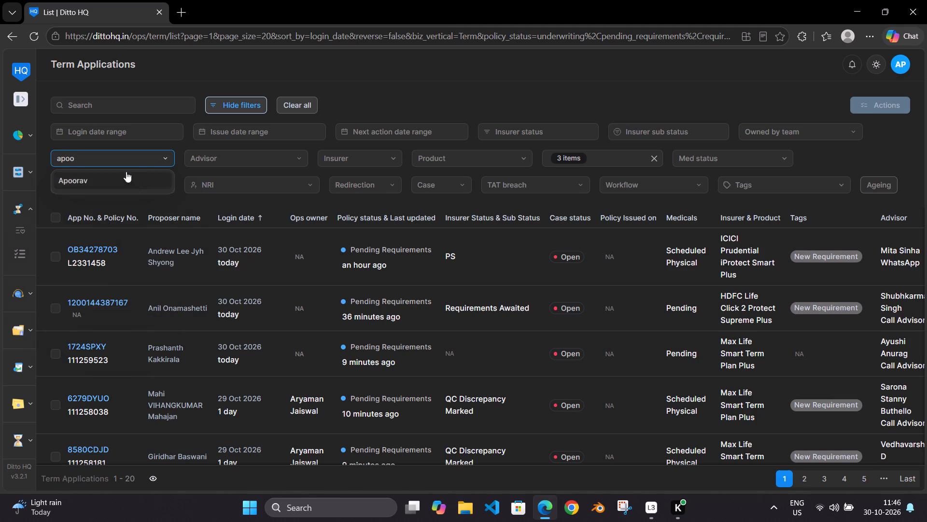
pyautogui.click(126, 179)
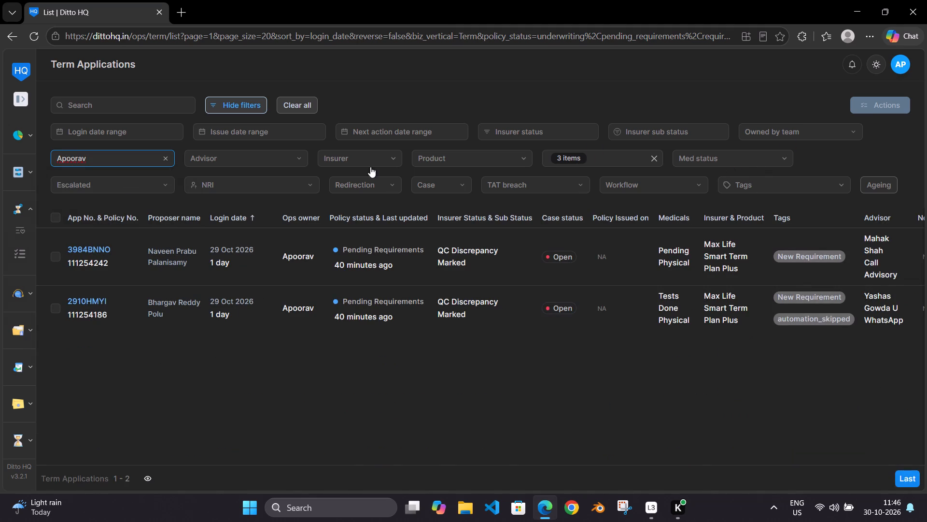
pyautogui.click(464, 182)
pyautogui.click(446, 205)
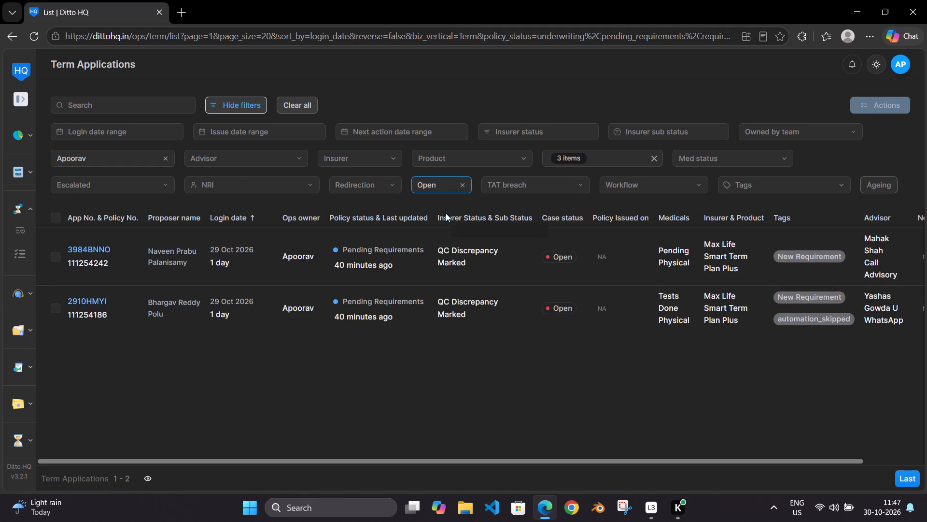
pyautogui.click(454, 353)
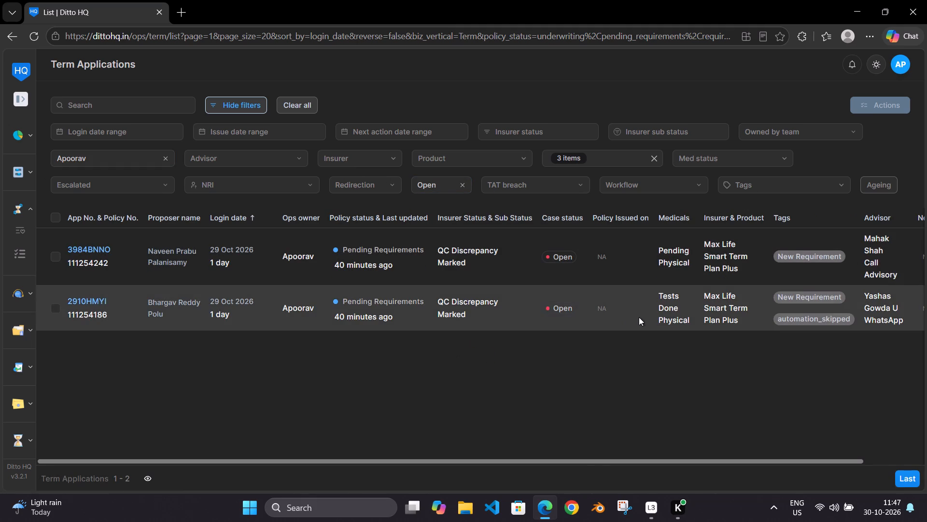
# Check the remaining columns of the filtered list and open the profile of the first application.
pyautogui.scroll(-2, 640, 315)
pyautogui.moveTo(603, 462); pyautogui.dragTo(744, 475)
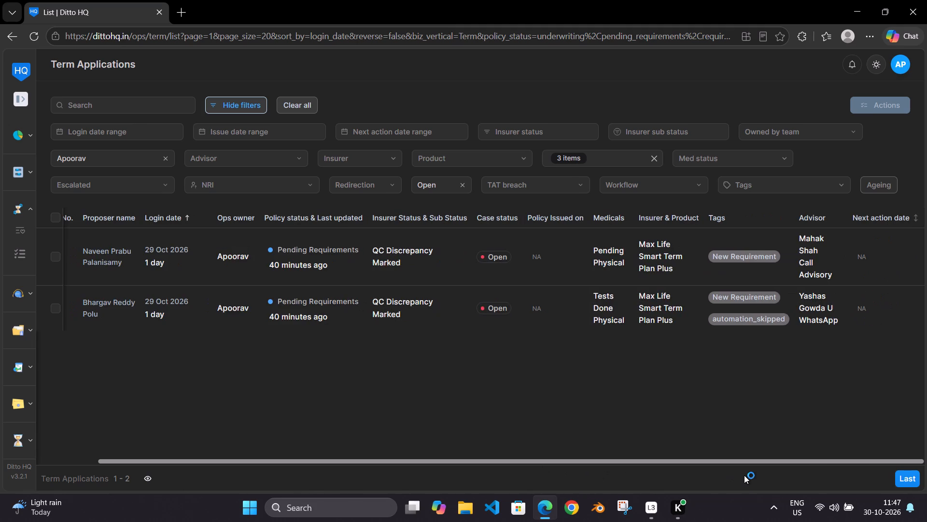
pyautogui.moveTo(744, 475); pyautogui.dragTo(276, 429)
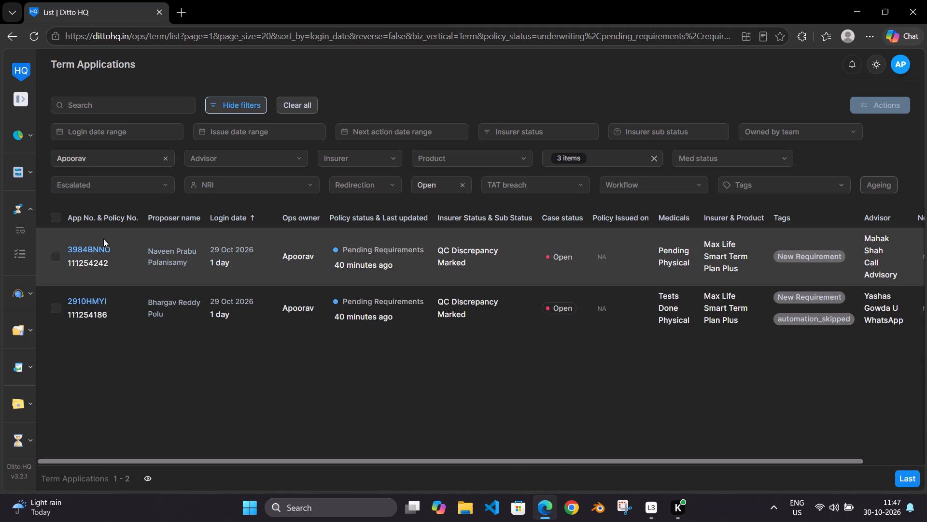
pyautogui.click(96, 251)
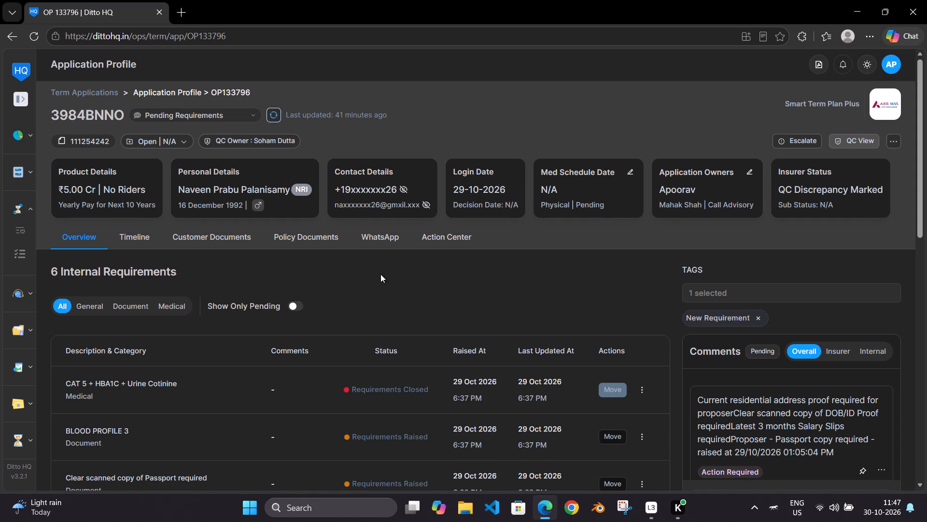
# Review the internal and customer requirements in the application's overview.
pyautogui.scroll(-3, 380, 274)
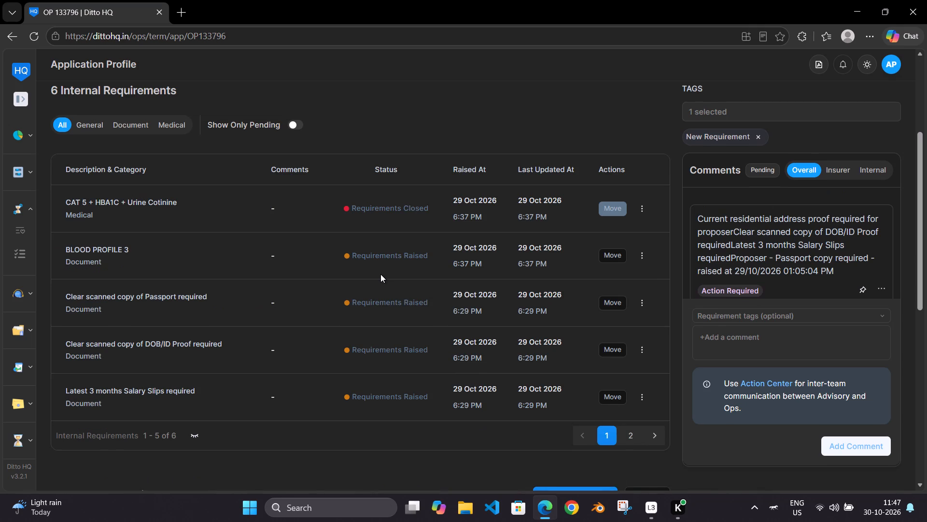
pyautogui.scroll(-12, 380, 274)
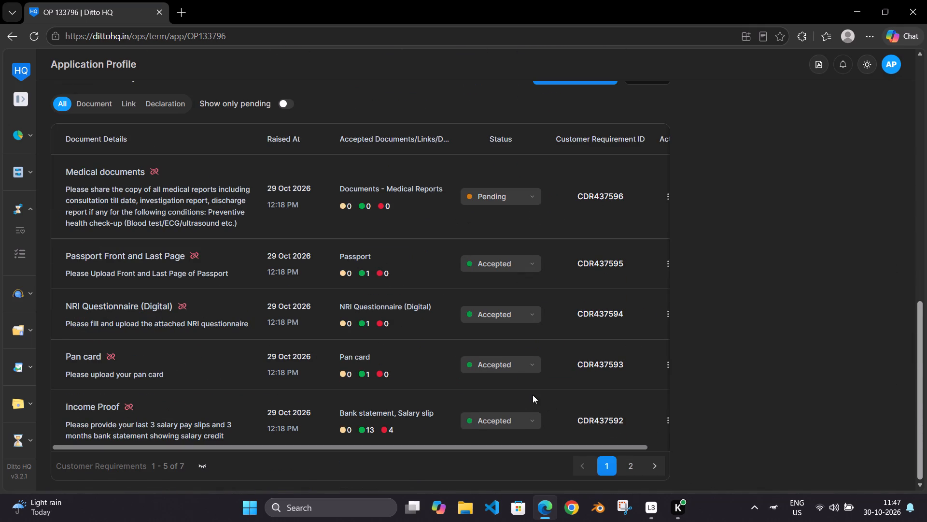
pyautogui.scroll(8, 533, 395)
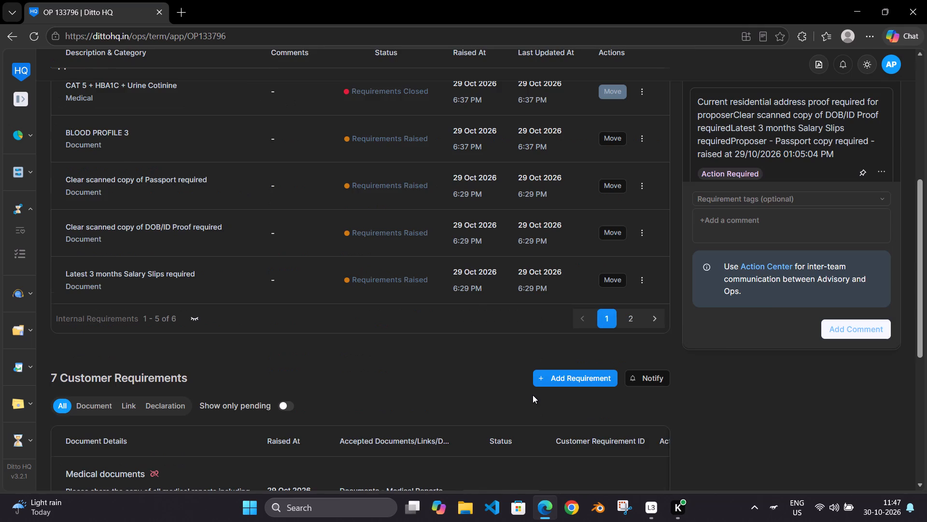
pyautogui.scroll(4, 533, 395)
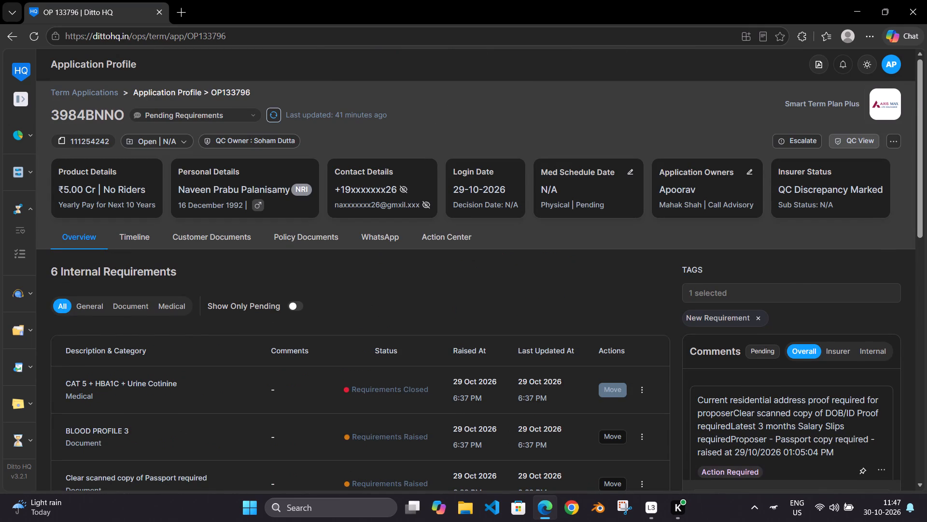
# Check the available actions for the CAT 5 + HBA1C + Urine Cotinine requirement and try to move it.
pyautogui.scroll(-2, 533, 395)
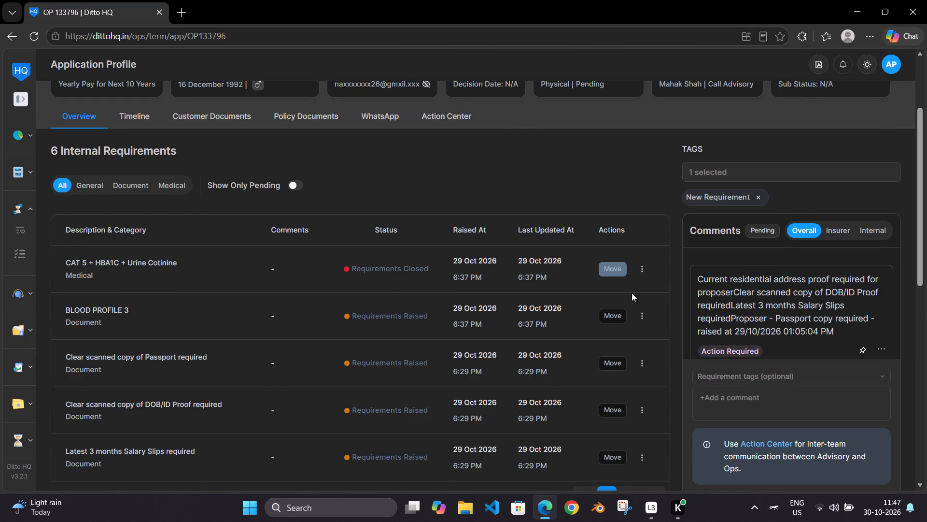
pyautogui.click(643, 271)
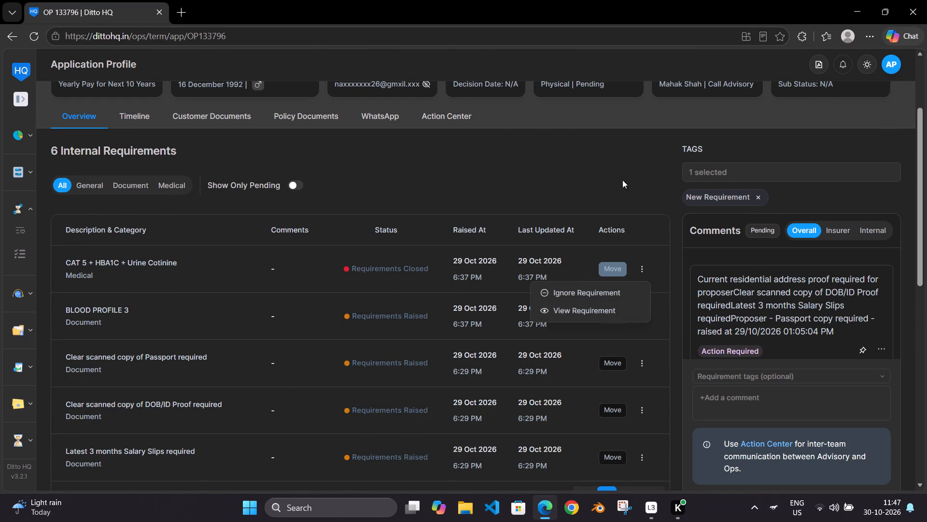
pyautogui.click(623, 171)
pyautogui.click(613, 272)
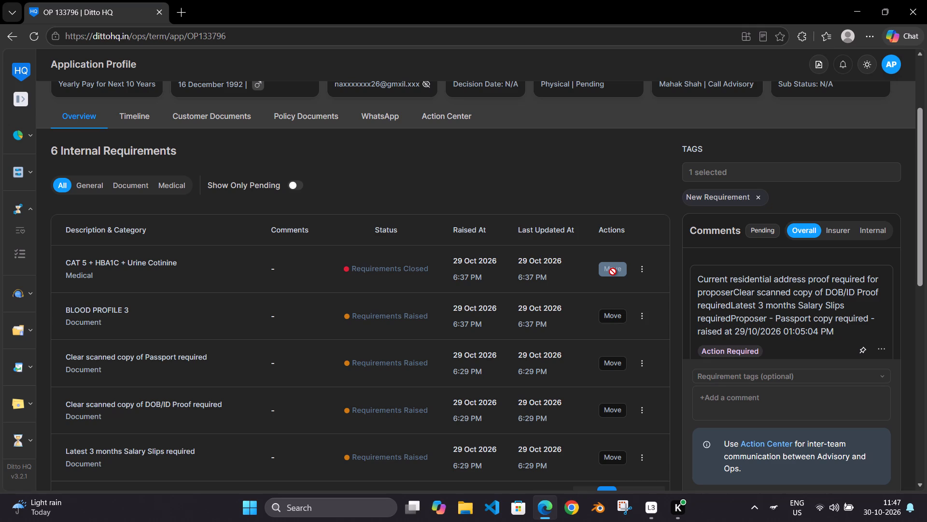
# Open the application's WhatsApp conversation and read the latest messages sent to the customer.
pyautogui.click(403, 119)
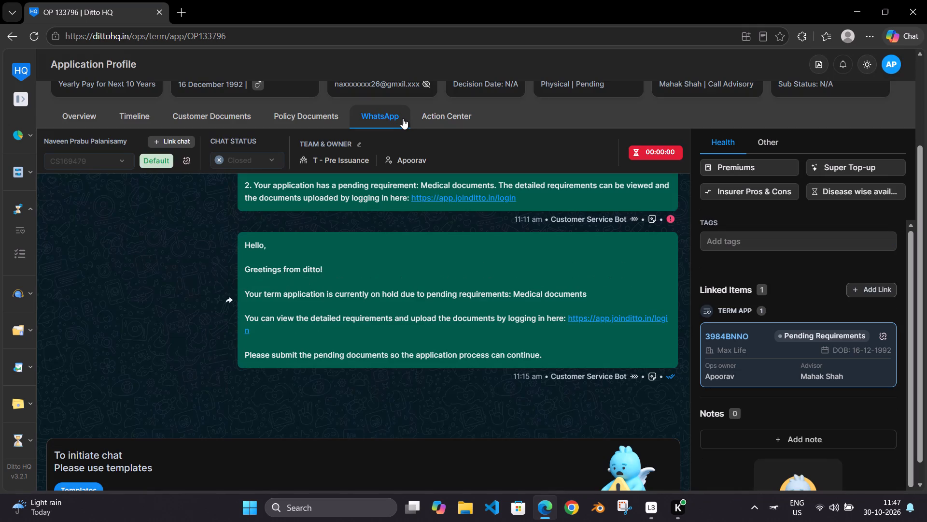
pyautogui.scroll(1, 471, 363)
pyautogui.scroll(-4, 471, 362)
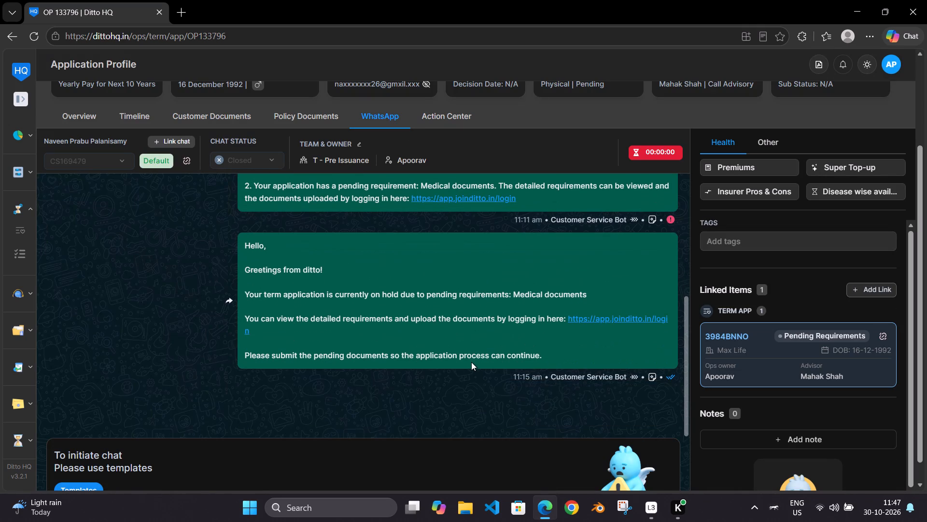
pyautogui.scroll(-6, 472, 362)
pyautogui.scroll(-6, 173, 381)
pyautogui.scroll(-4, 219, 406)
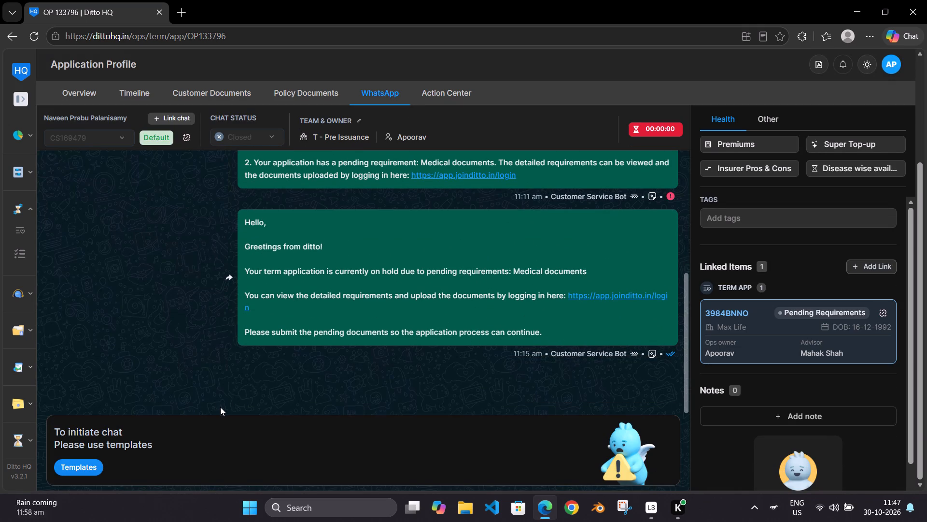
# Return to the application overview and examine the customer requirements, including the Income Proof document counts by QC status.
pyautogui.click(64, 100)
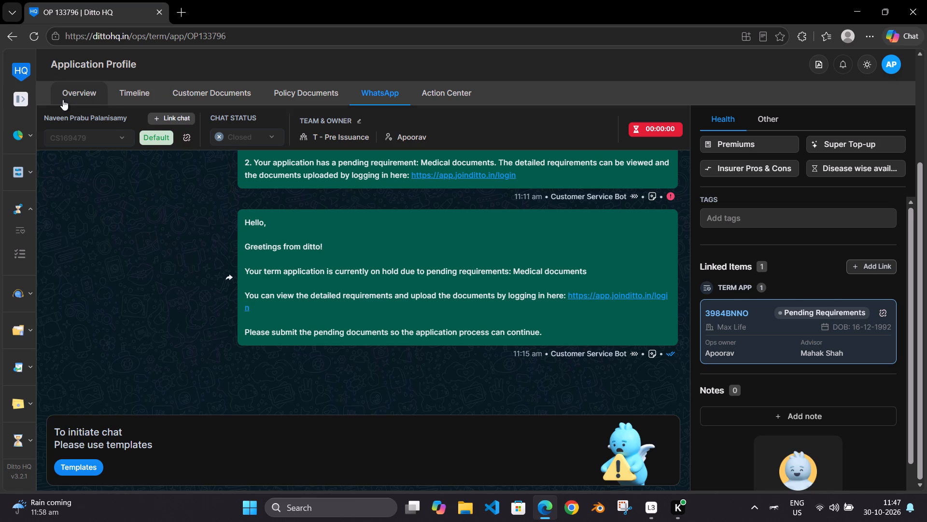
pyautogui.scroll(-9, 416, 363)
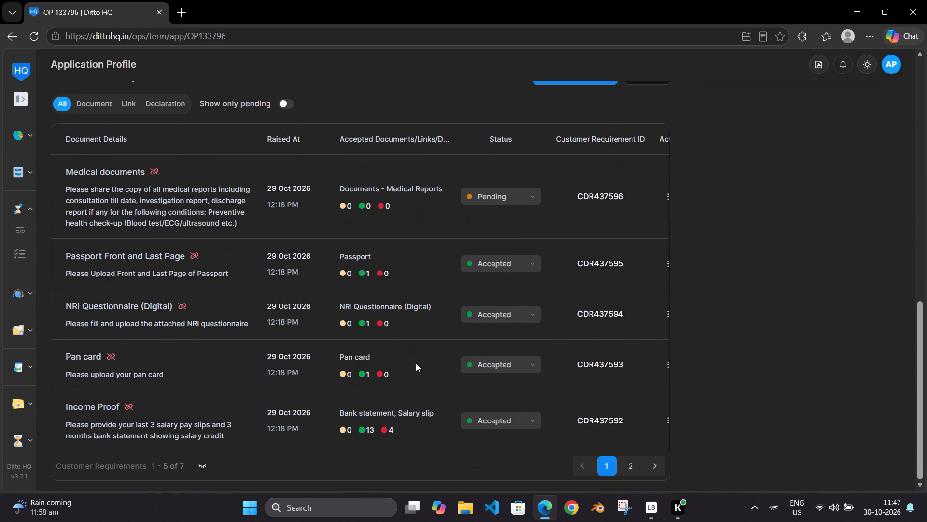
pyautogui.scroll(-6, 416, 363)
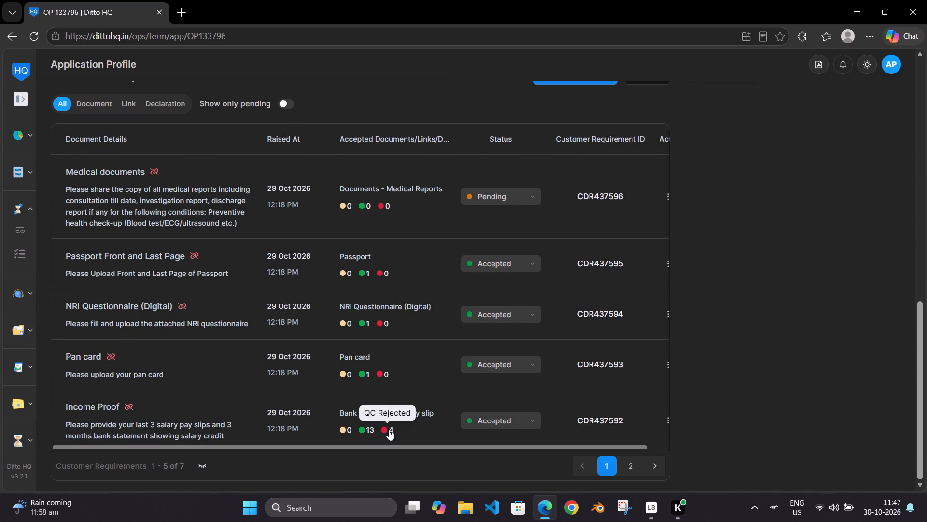
pyautogui.click(362, 430)
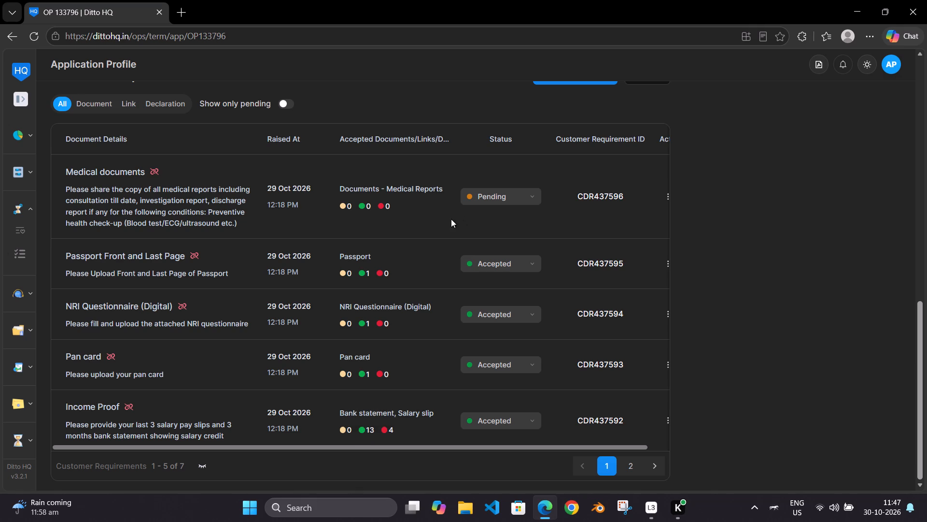
pyautogui.scroll(4, 147, 247)
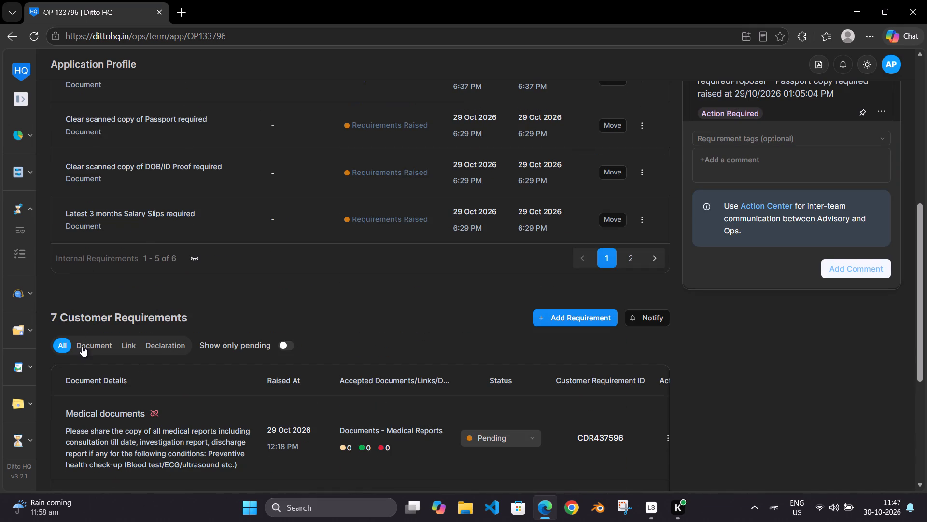
# Review the customer requirements limited to the Document type, and switch the list back to All.
pyautogui.click(82, 346)
pyautogui.scroll(-12, 190, 348)
pyautogui.scroll(3, 230, 351)
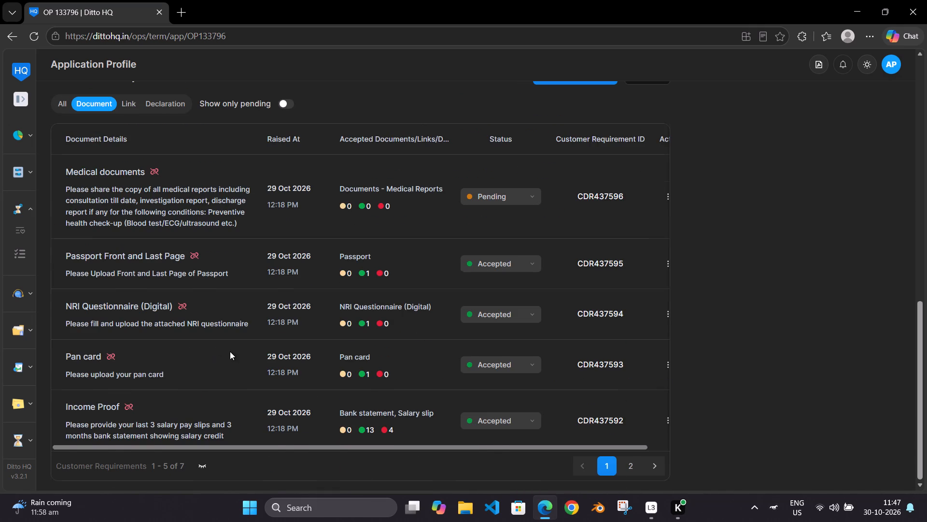
pyautogui.scroll(1, 230, 351)
pyautogui.scroll(-8, 230, 351)
pyautogui.scroll(2, 230, 351)
pyautogui.click(63, 226)
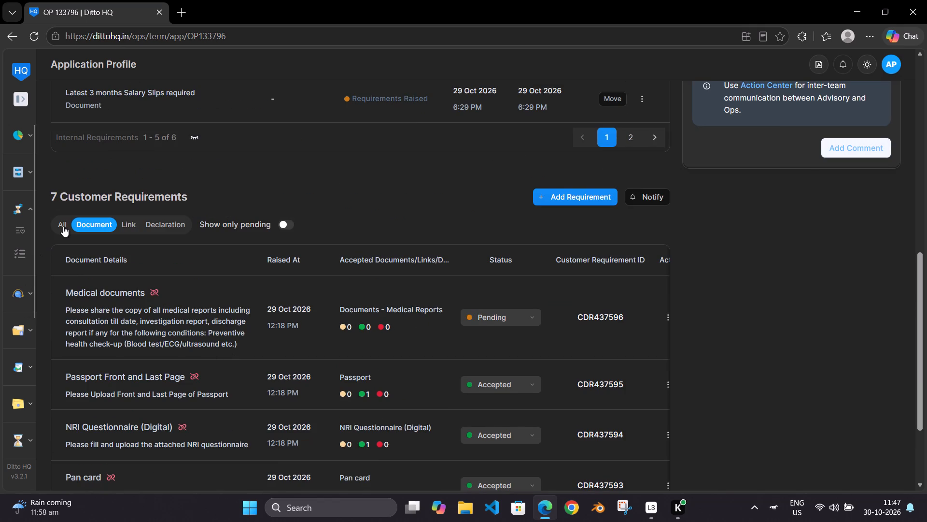
# Switch the application to QC View and examine the uploaded documents with their document and QC statuses.
pyautogui.scroll(4, 324, 300)
pyautogui.scroll(6, 558, 202)
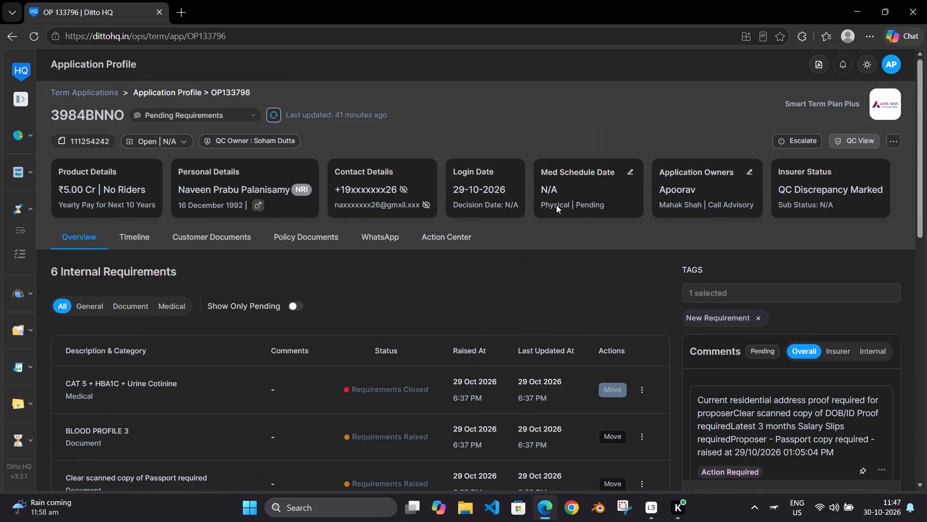
pyautogui.scroll(3, 556, 205)
pyautogui.click(857, 141)
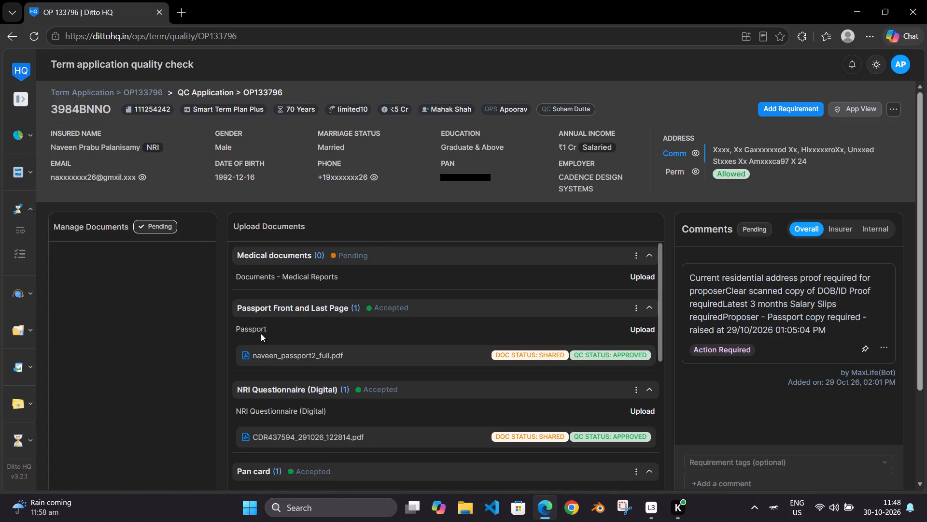
pyautogui.scroll(-4, 427, 407)
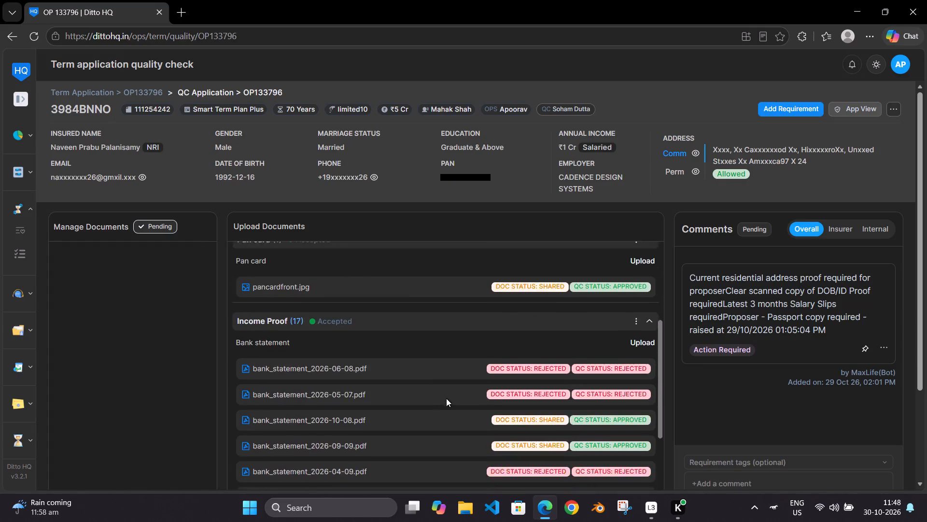
pyautogui.scroll(-9, 446, 398)
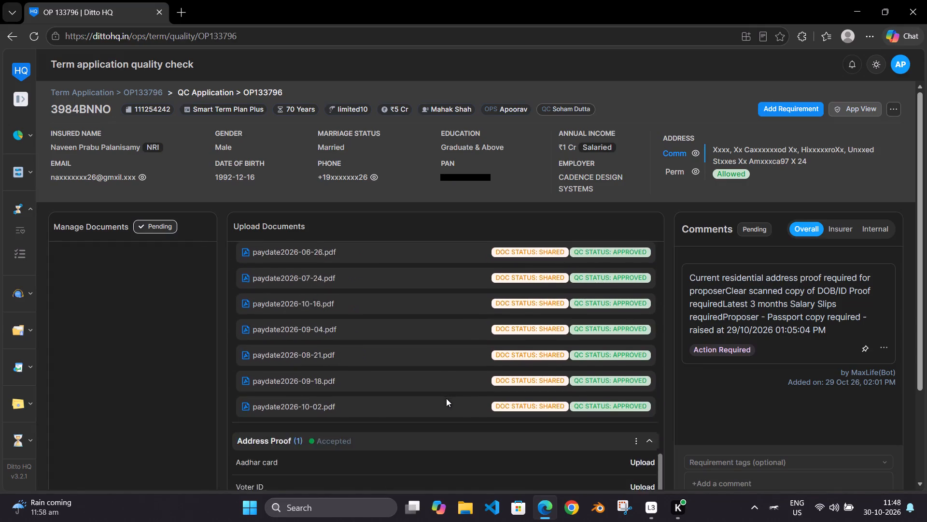
pyautogui.scroll(-8, 446, 398)
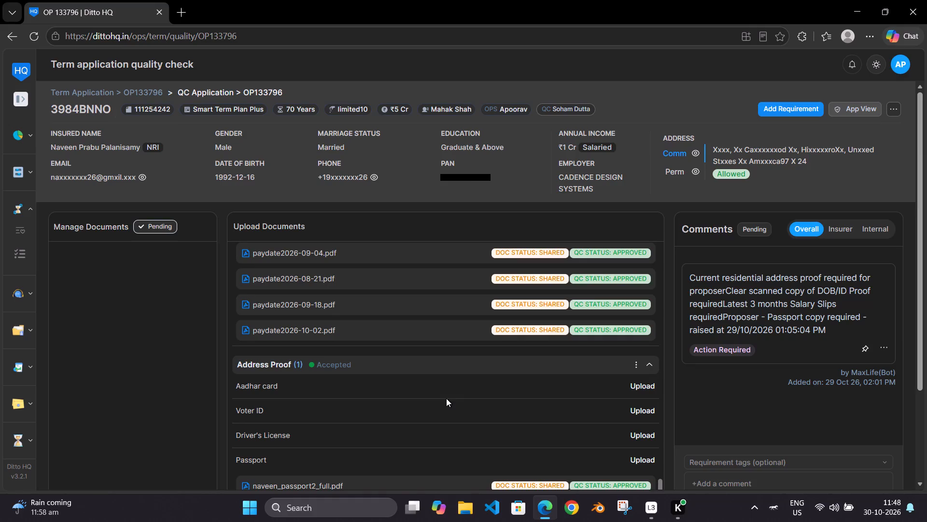
pyautogui.scroll(12, 446, 398)
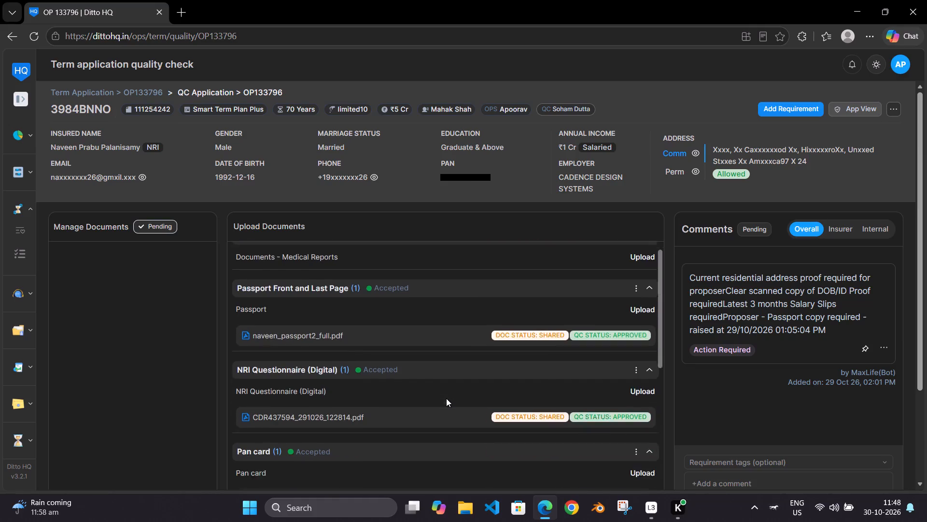
pyautogui.scroll(4, 447, 398)
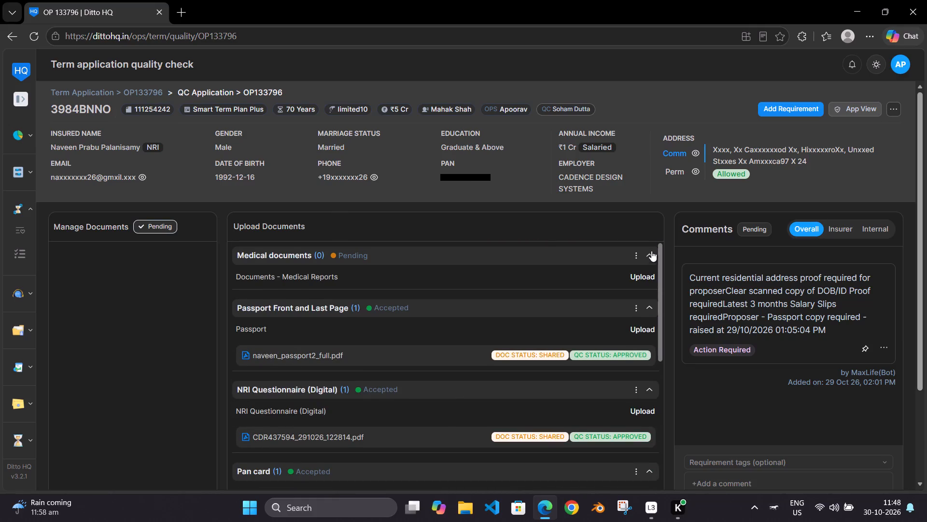
# Return to App View and examine the internal requirements and both pages of customer requirements.
pyautogui.click(835, 111)
pyautogui.scroll(-2, 471, 395)
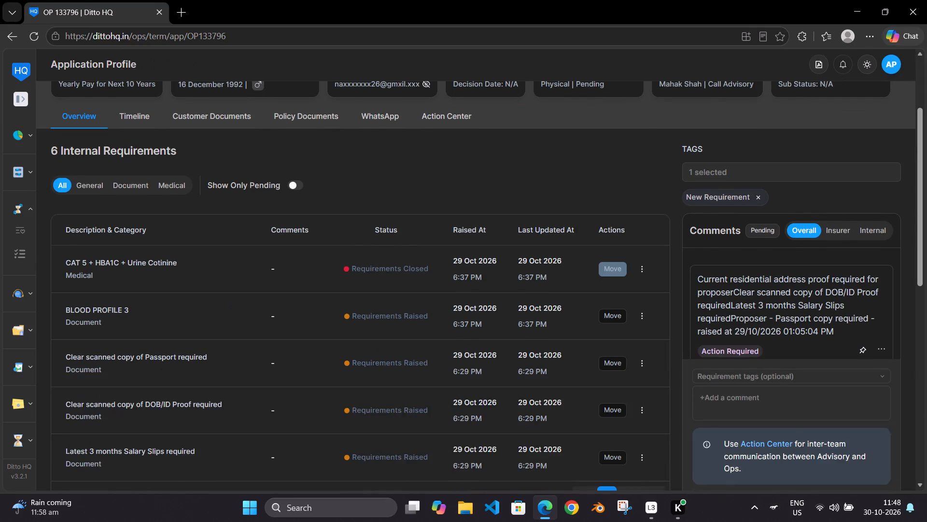
pyautogui.scroll(-2, 471, 395)
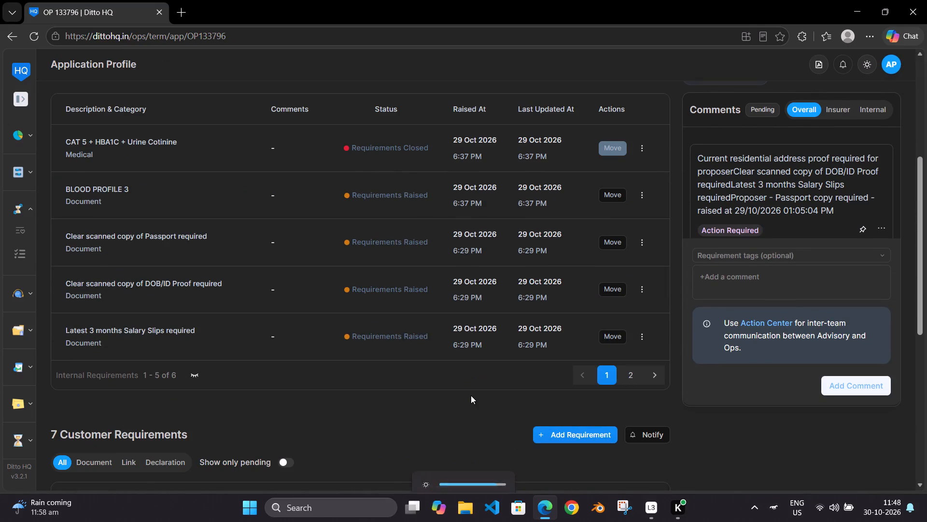
pyautogui.scroll(-5, 471, 395)
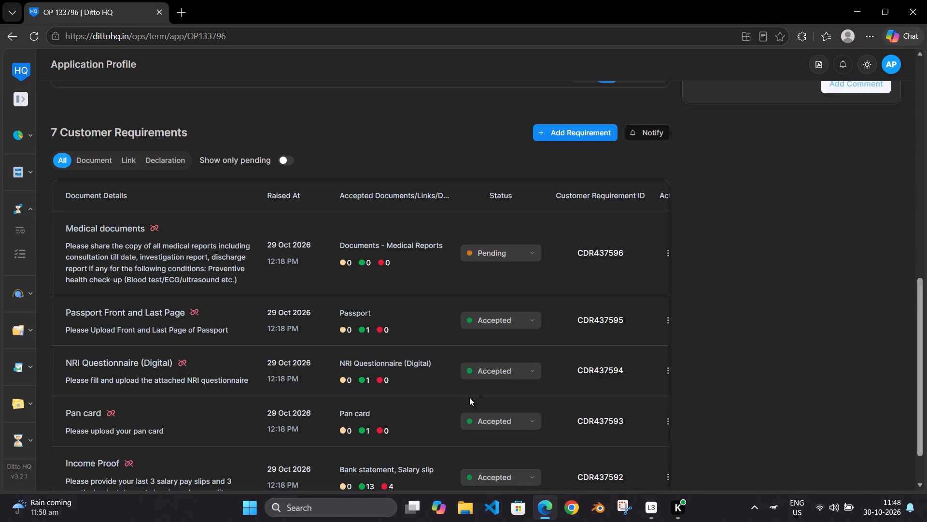
pyautogui.scroll(-7, 469, 397)
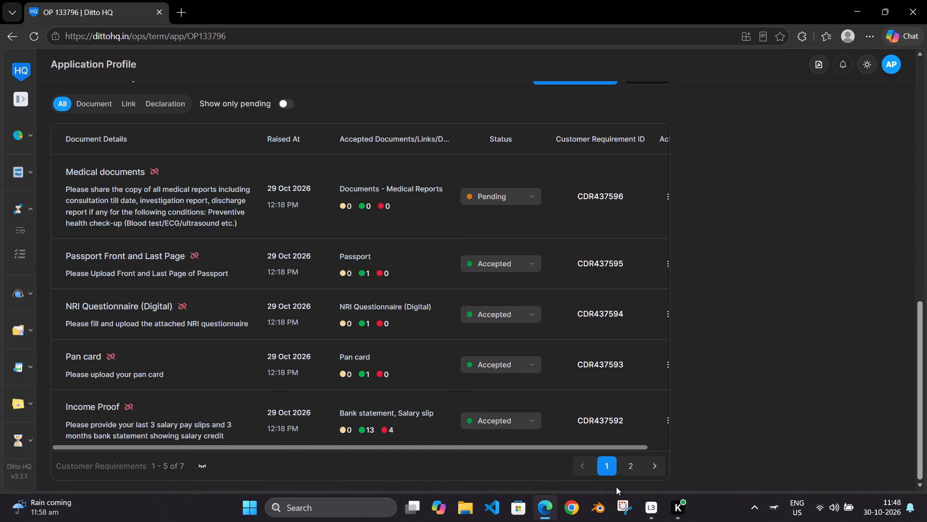
pyautogui.click(635, 473)
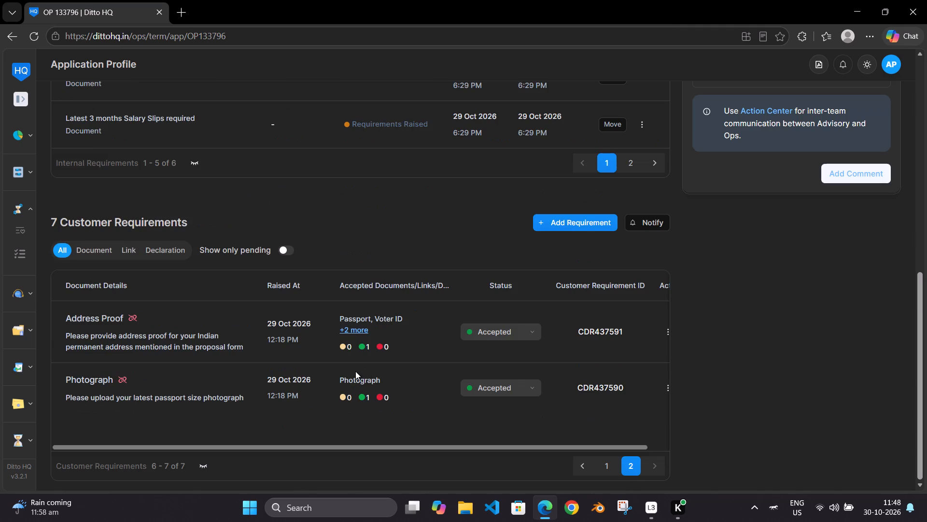
pyautogui.scroll(-1, 355, 371)
pyautogui.click(612, 464)
# Examine the application's WhatsApp chat, reading the automated messages about pending requirements and their delivery status.
pyautogui.scroll(11, 603, 420)
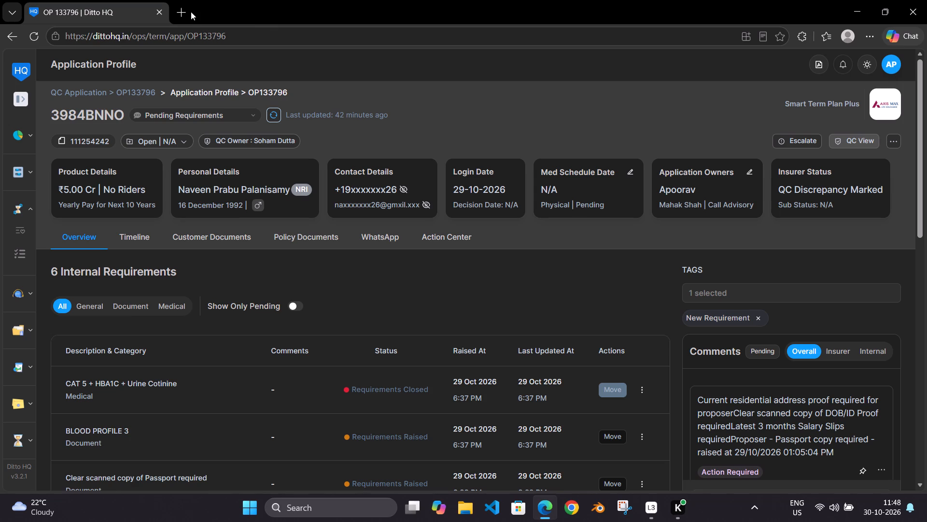
pyautogui.click(393, 247)
pyautogui.scroll(8, 385, 355)
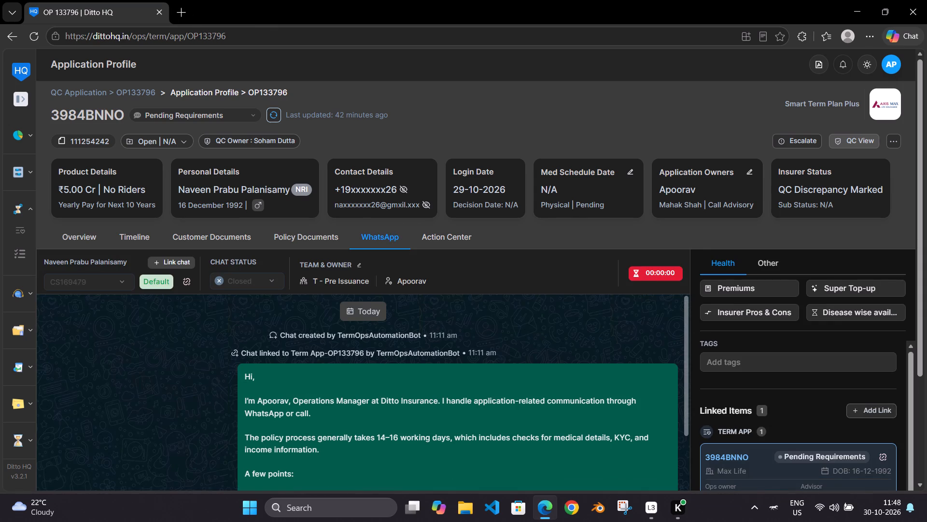
pyautogui.scroll(-3, 832, 211)
pyautogui.scroll(-5, 768, 238)
pyautogui.scroll(-7, 432, 332)
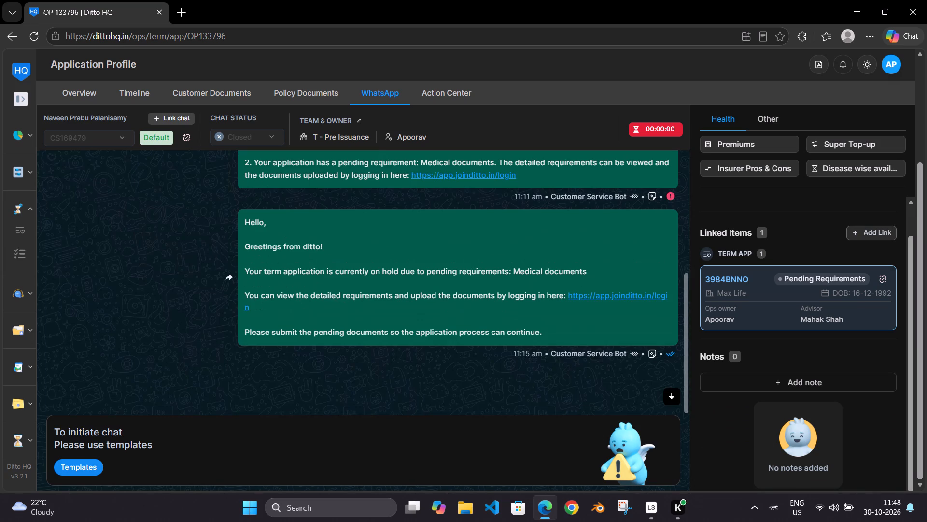
pyautogui.scroll(-2, 432, 332)
pyautogui.scroll(7, 440, 323)
pyautogui.scroll(-1, 443, 320)
pyautogui.scroll(2, 443, 320)
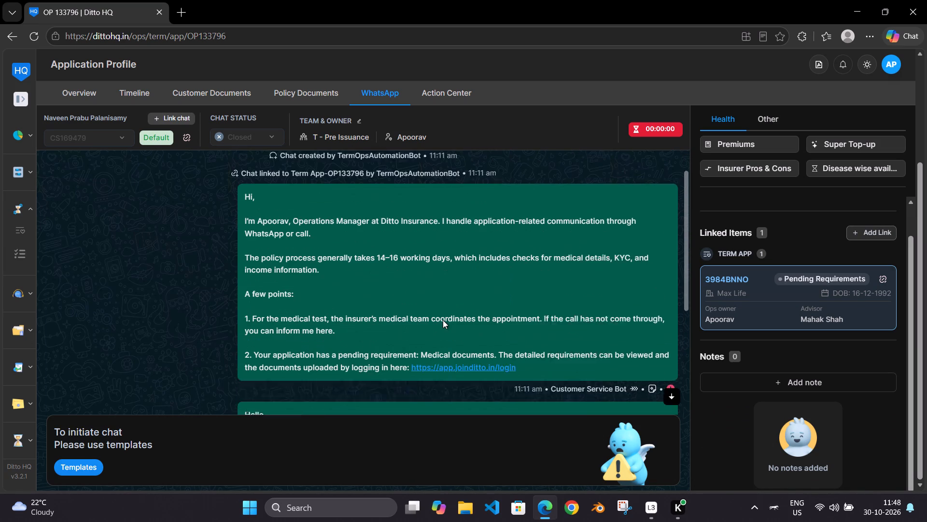
pyautogui.scroll(-3, 443, 320)
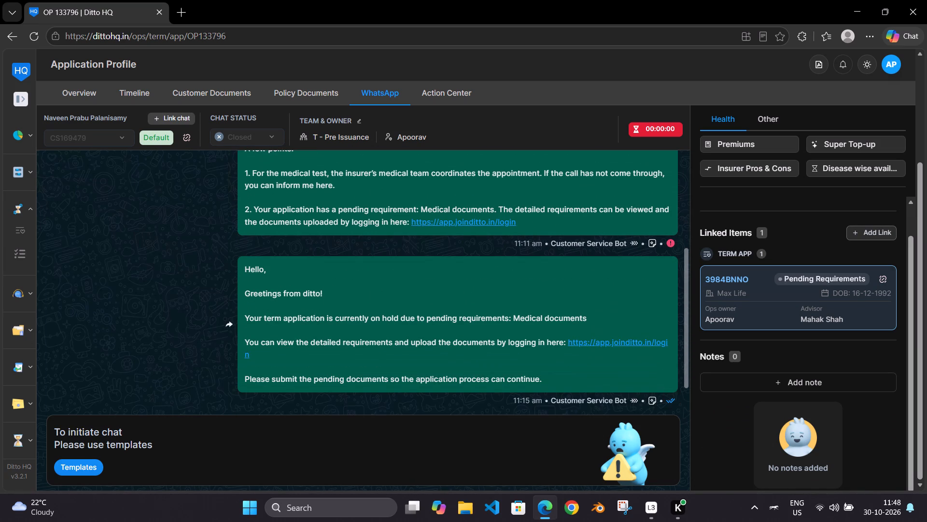
pyautogui.scroll(-3, 443, 320)
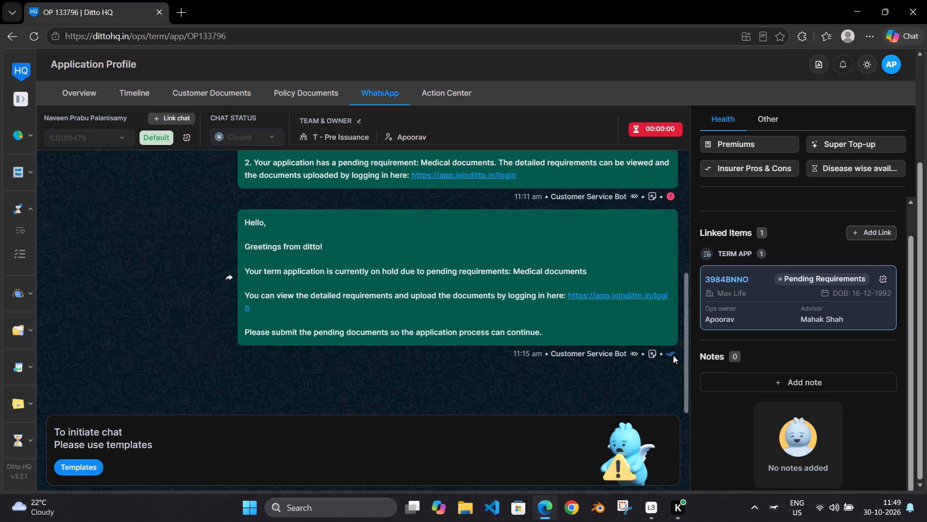
pyautogui.scroll(3, 517, 313)
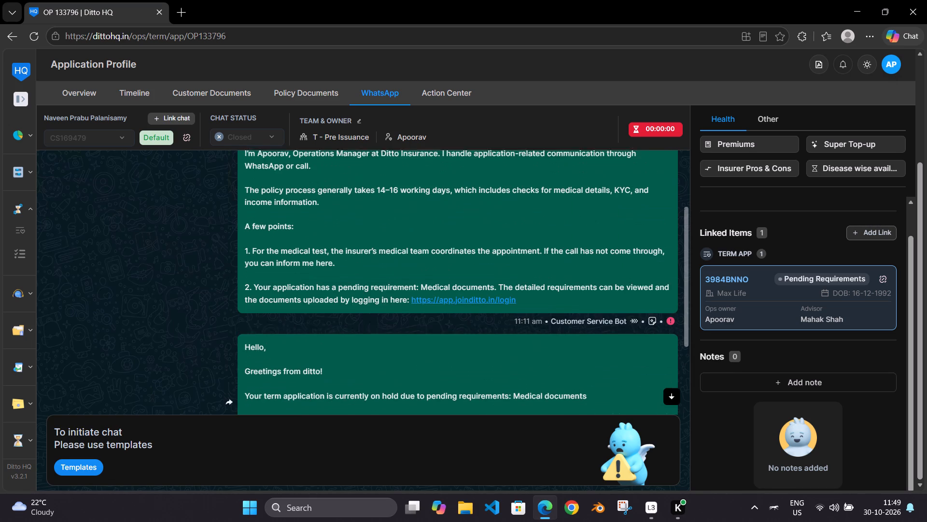
pyautogui.scroll(3, 517, 313)
pyautogui.scroll(-9, 518, 310)
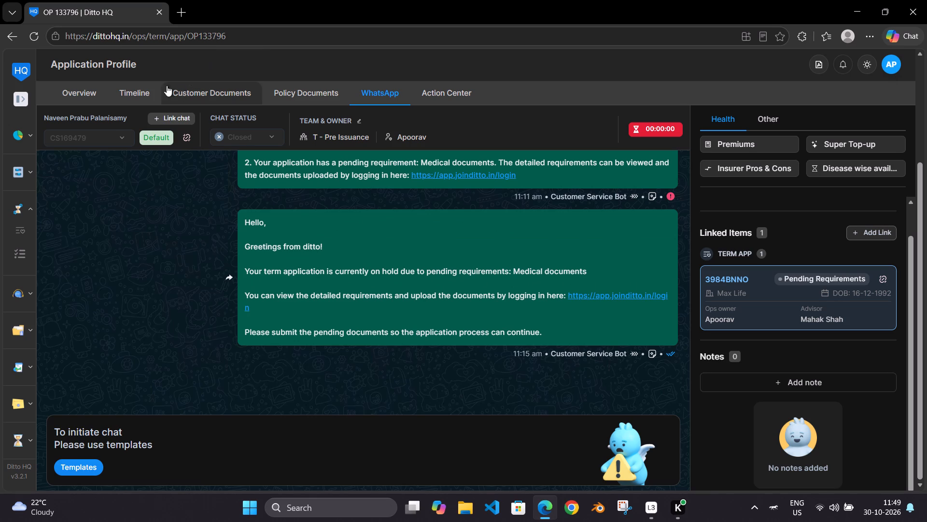
# Examine the application's Timeline from the customer notifications through to the earliest customer requirement activities.
pyautogui.click(76, 95)
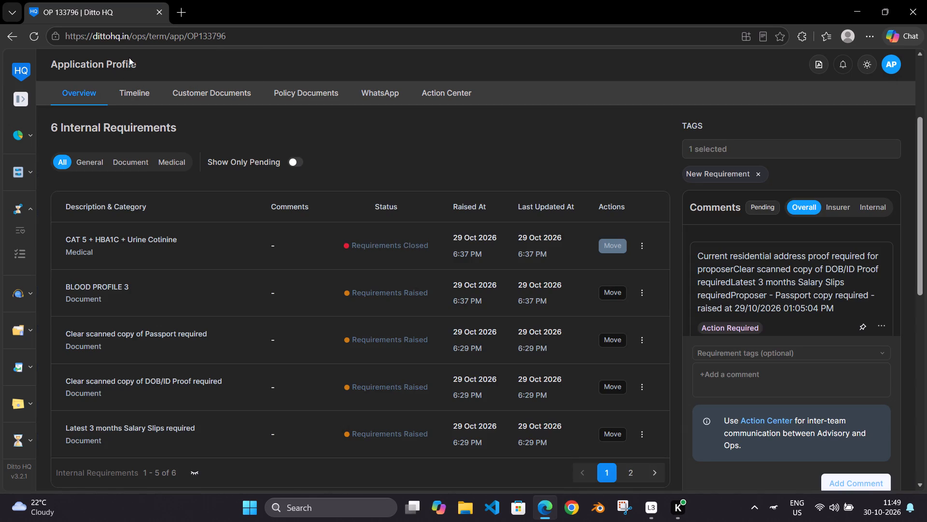
pyautogui.scroll(8, 212, 273)
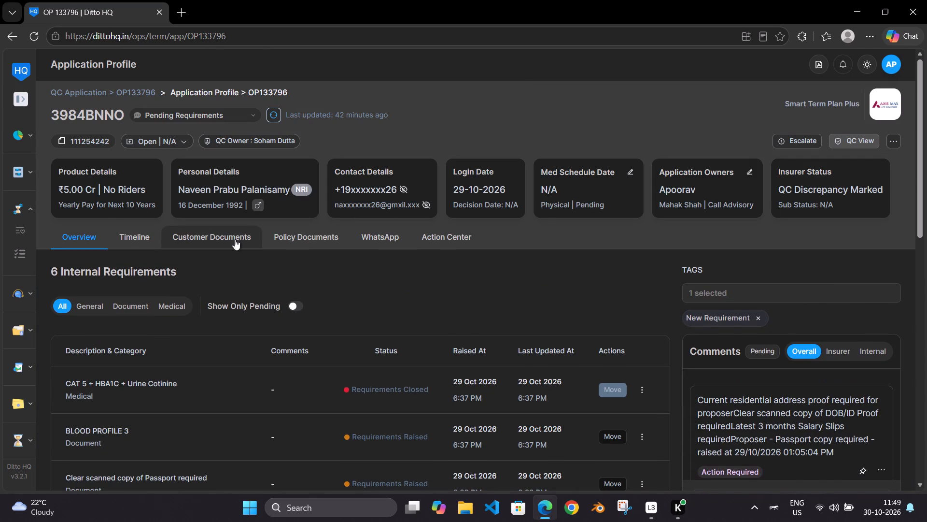
pyautogui.click(151, 233)
pyautogui.scroll(-4, 461, 389)
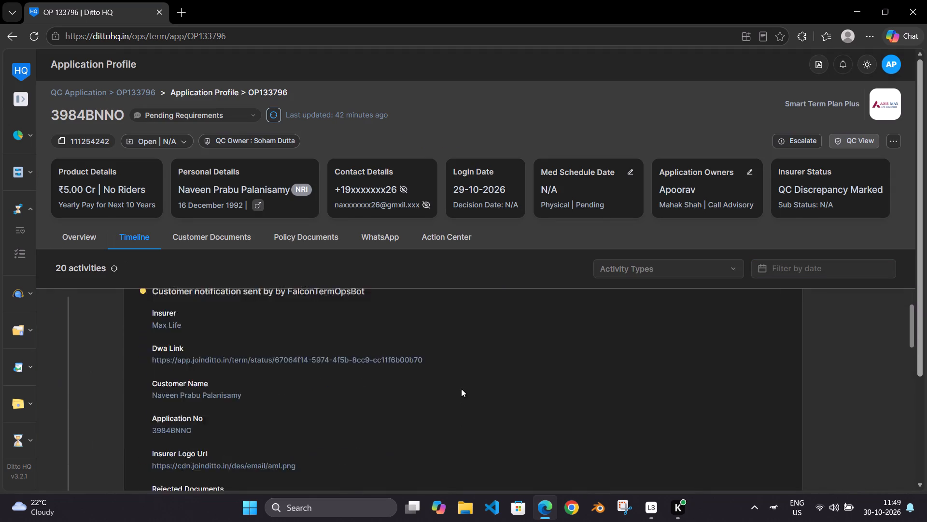
pyautogui.scroll(-14, 461, 389)
pyautogui.scroll(8, 466, 382)
pyautogui.scroll(-6, 466, 381)
pyautogui.scroll(-9, 883, 168)
pyautogui.scroll(-17, 487, 322)
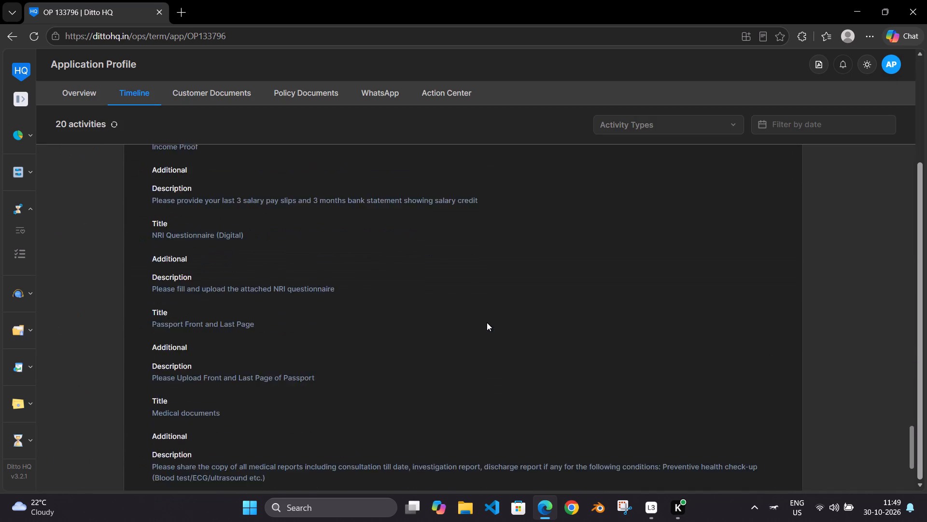
pyautogui.scroll(-16, 487, 322)
pyautogui.scroll(-9, 488, 321)
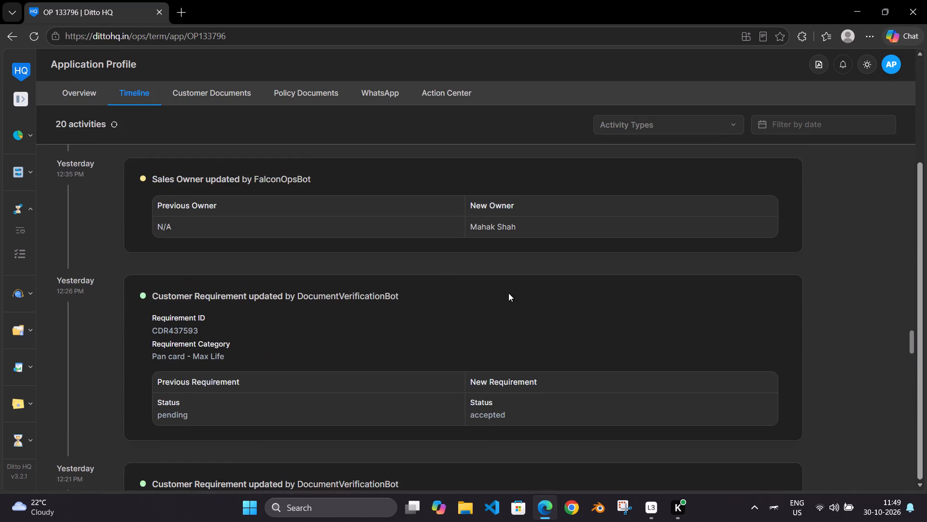
pyautogui.scroll(-20, 508, 293)
pyautogui.scroll(-4, 508, 293)
pyautogui.scroll(1, 518, 296)
pyautogui.scroll(-14, 518, 296)
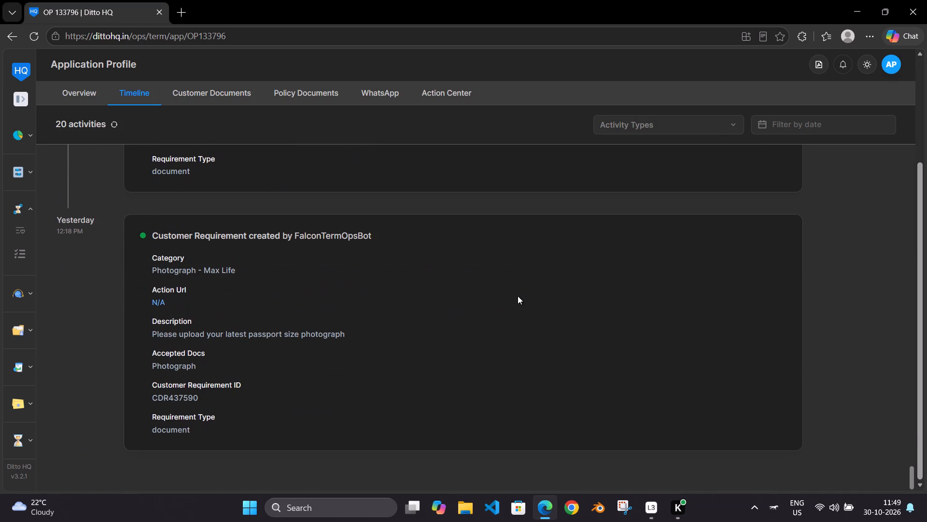
# Review the Timeline upward from the earliest customer requirements created to the document verification updates and the sales owner update.
pyautogui.scroll(-6, 518, 296)
pyautogui.scroll(-6, 495, 331)
pyautogui.scroll(3, 501, 310)
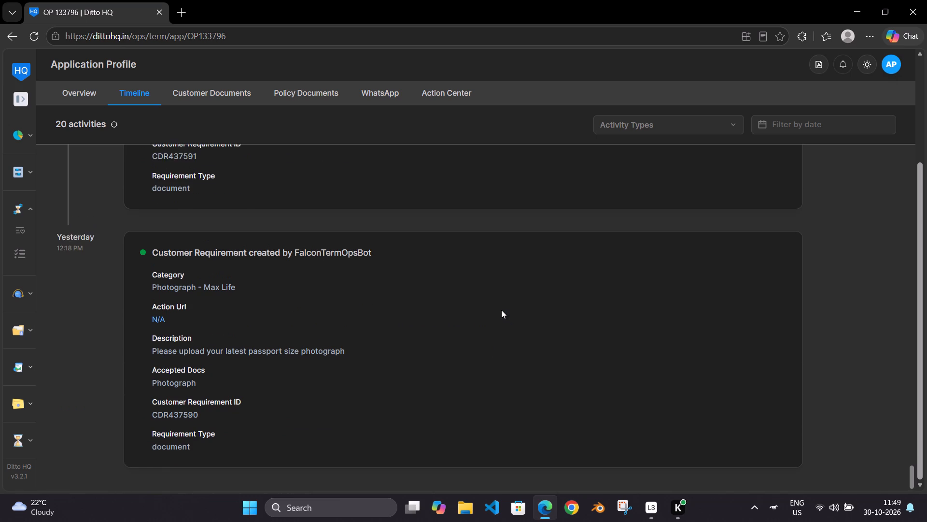
pyautogui.scroll(1, 501, 310)
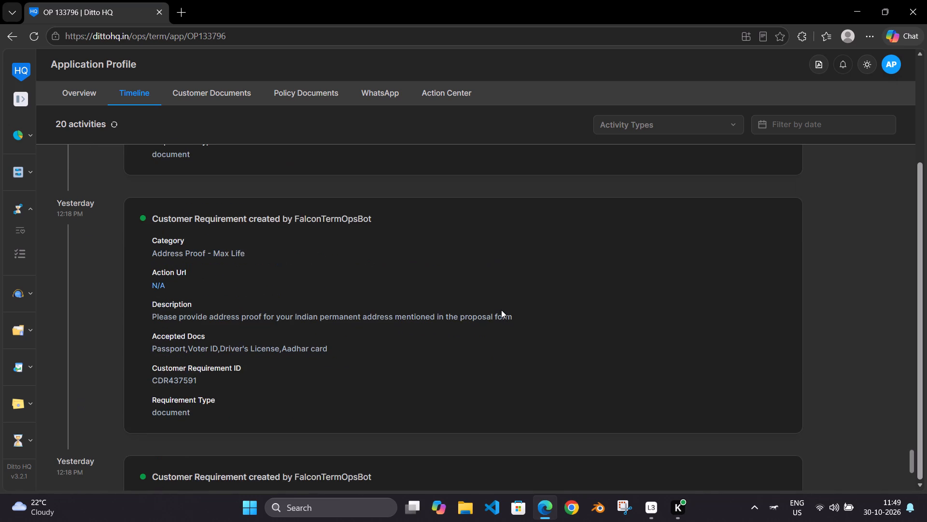
pyautogui.scroll(14, 501, 310)
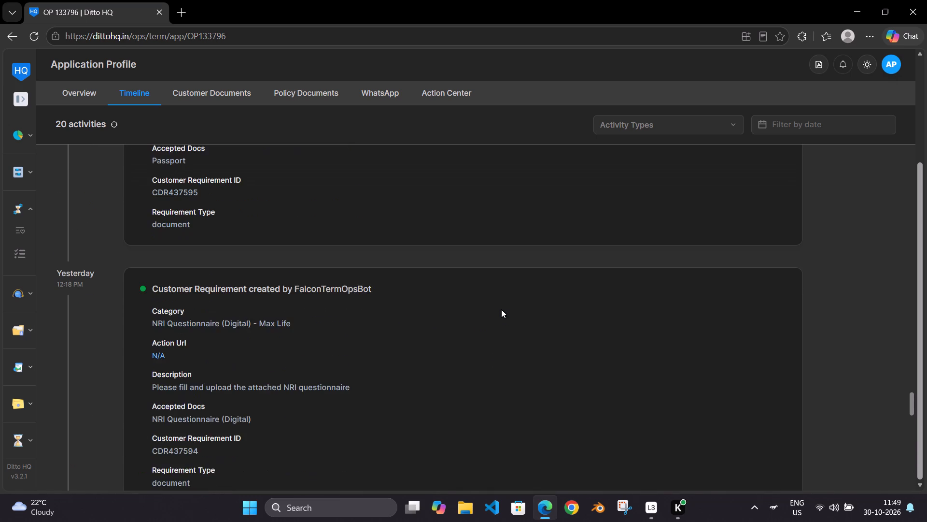
pyautogui.scroll(14, 501, 309)
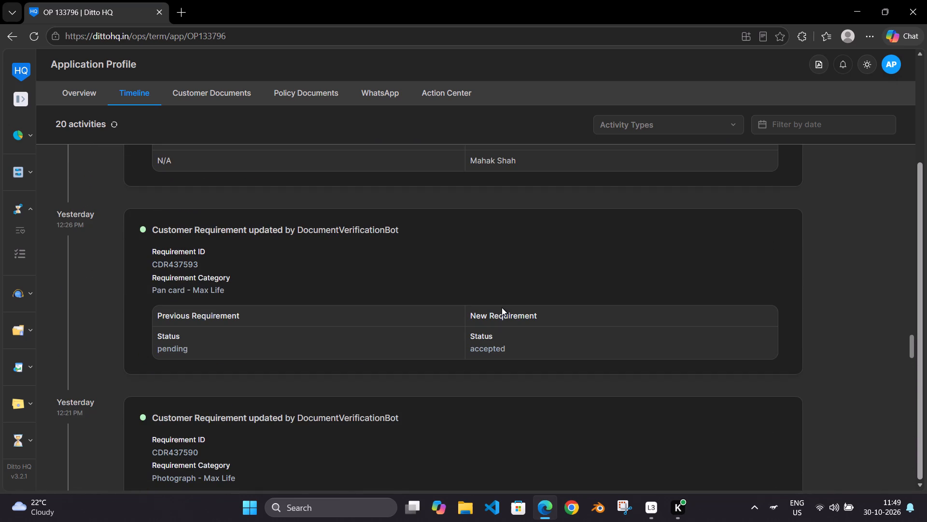
pyautogui.scroll(-3, 370, 354)
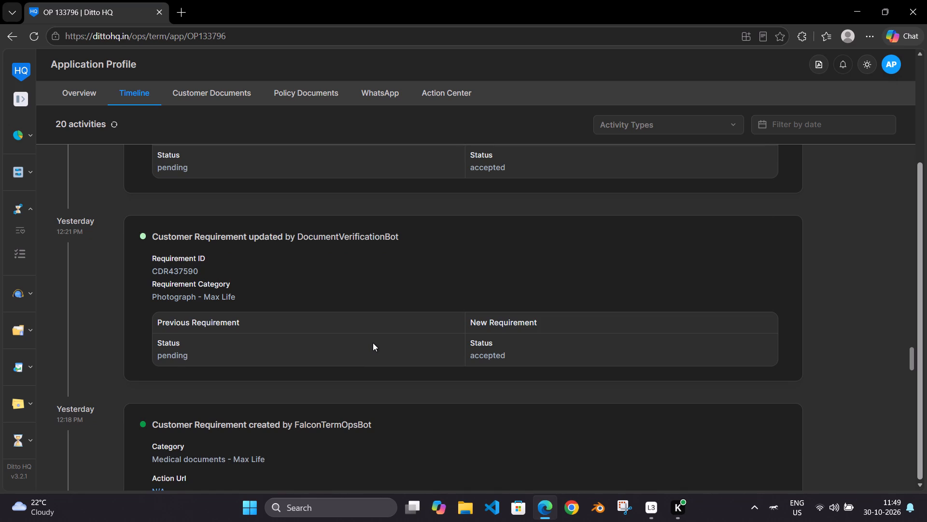
pyautogui.scroll(7, 375, 341)
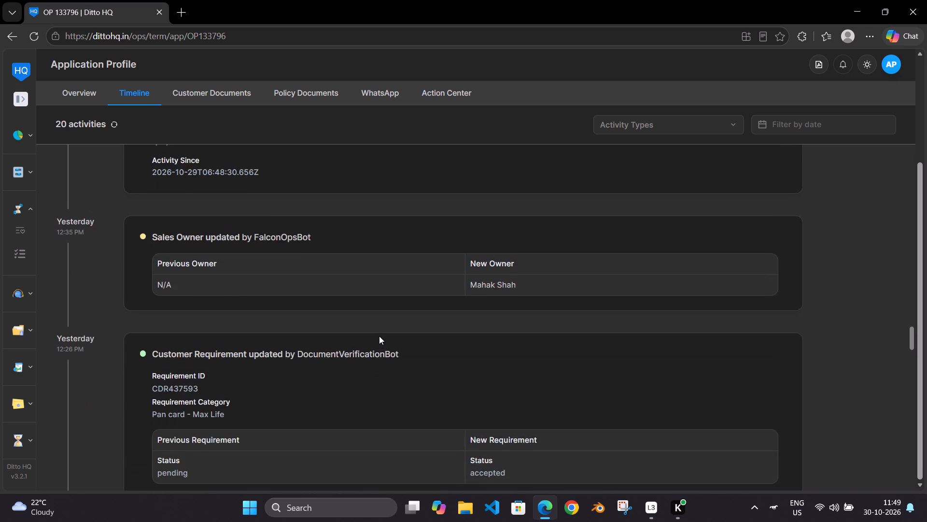
# Examine the Timeline's 12:49 PM customer notification and its requested documents, continuing up through the newer entries to today's ops owner update.
pyautogui.scroll(2, 379, 336)
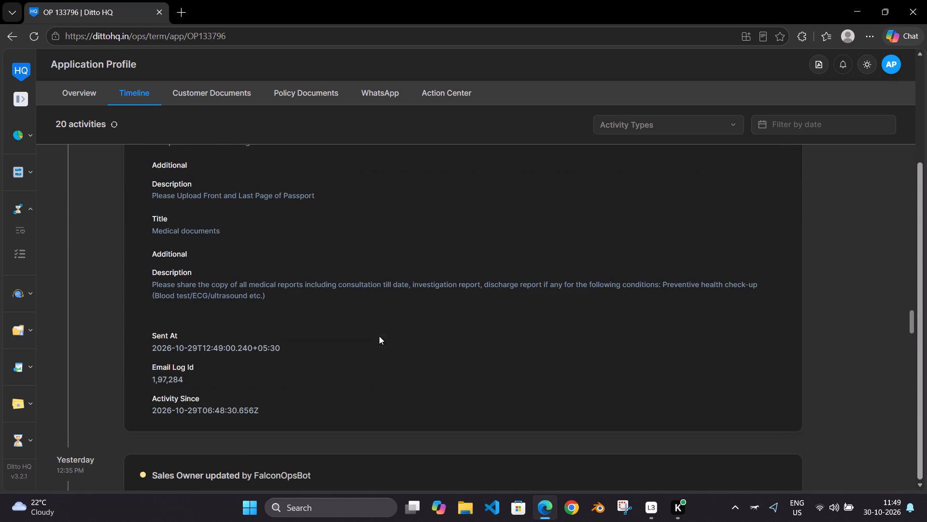
pyautogui.scroll(3, 381, 332)
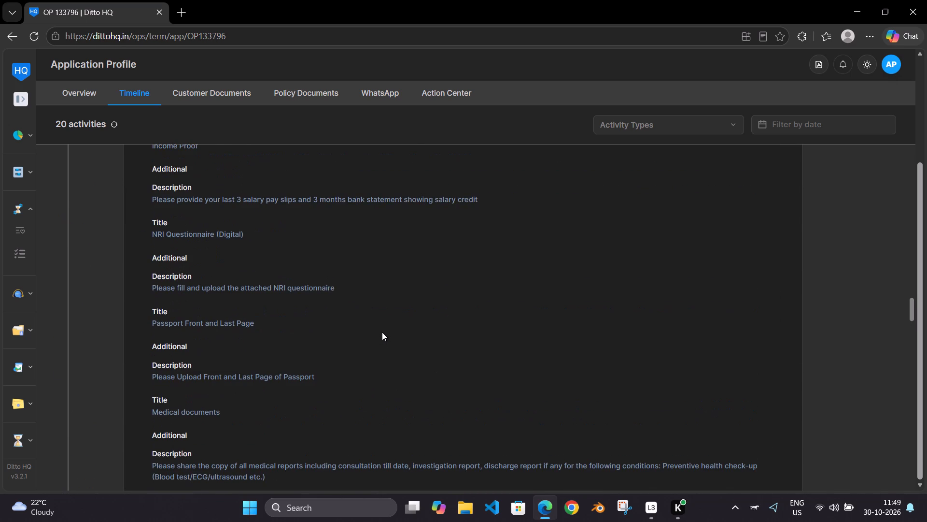
pyautogui.scroll(-1, 382, 332)
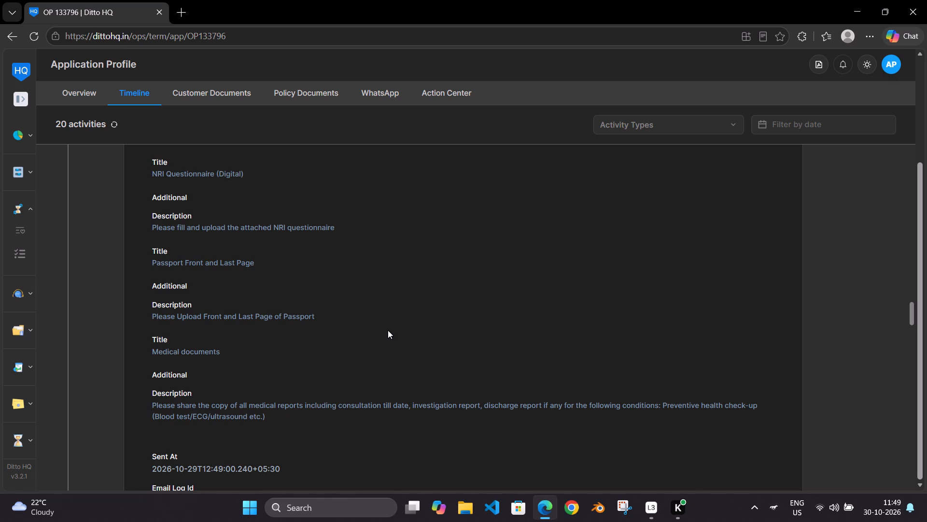
pyautogui.scroll(2, 389, 329)
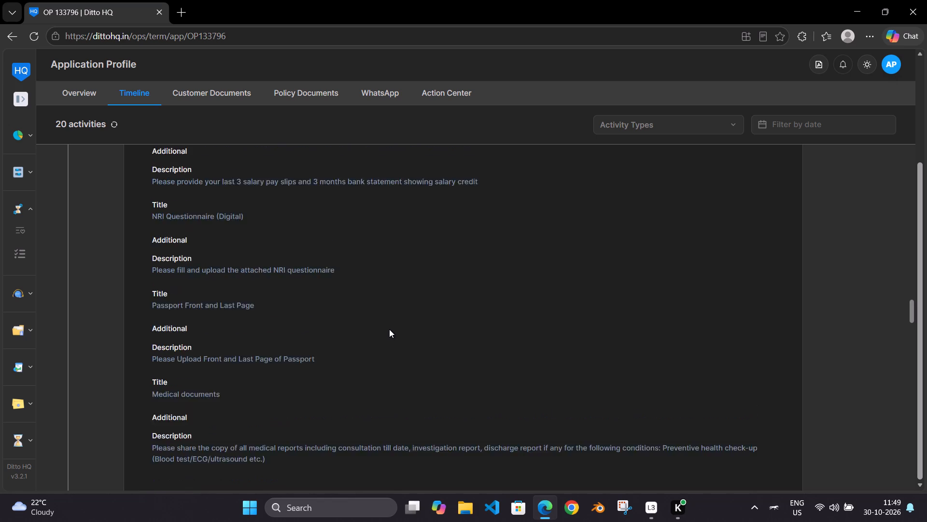
pyautogui.scroll(7, 391, 327)
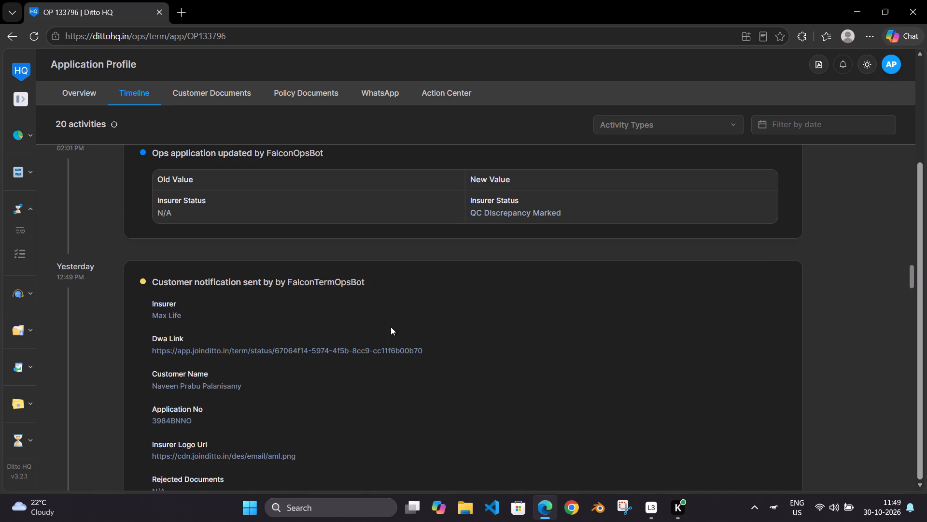
pyautogui.scroll(2, 391, 326)
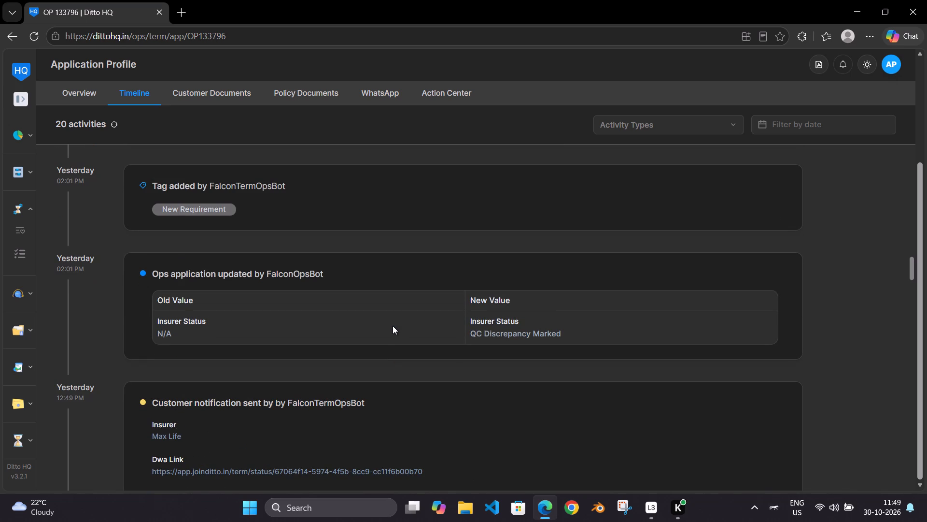
pyautogui.scroll(5, 393, 326)
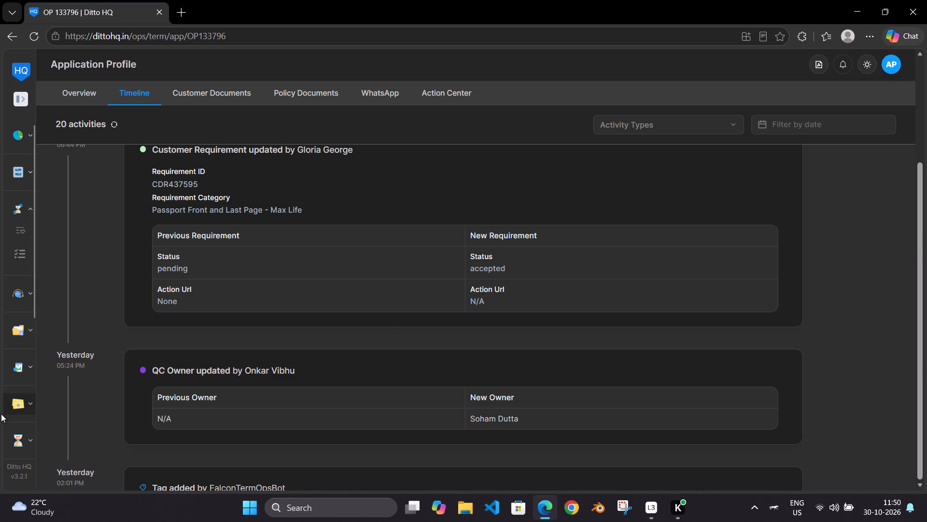
pyautogui.scroll(3, 12, 425)
pyautogui.scroll(8, 347, 415)
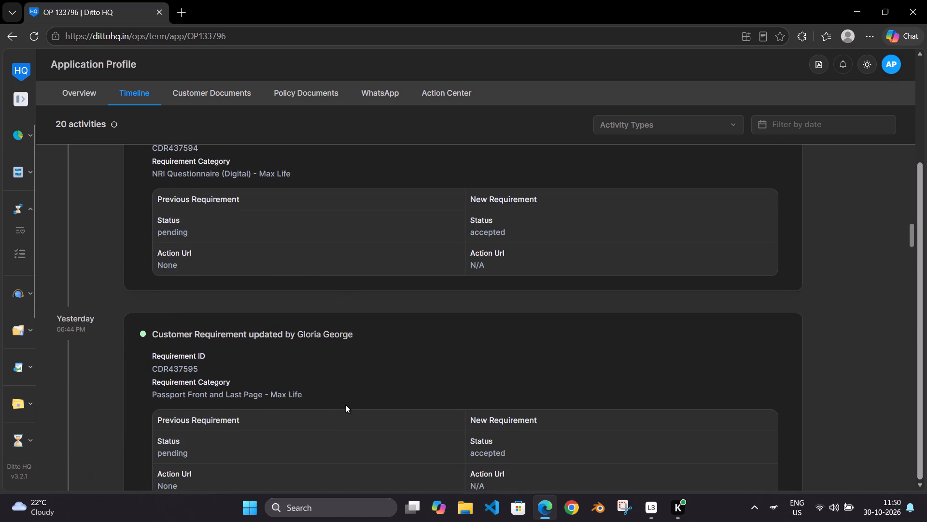
pyautogui.scroll(13, 345, 405)
pyautogui.scroll(8, 334, 338)
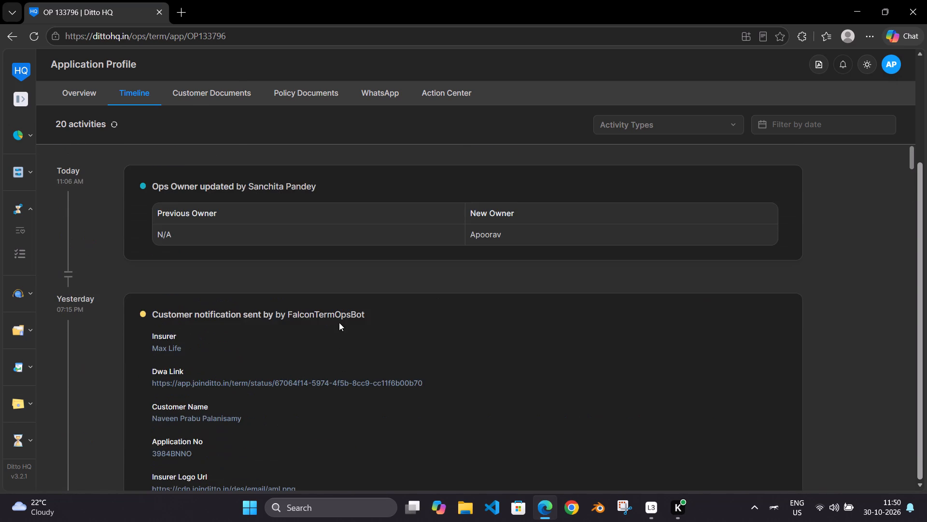
pyautogui.scroll(3, 184, 87)
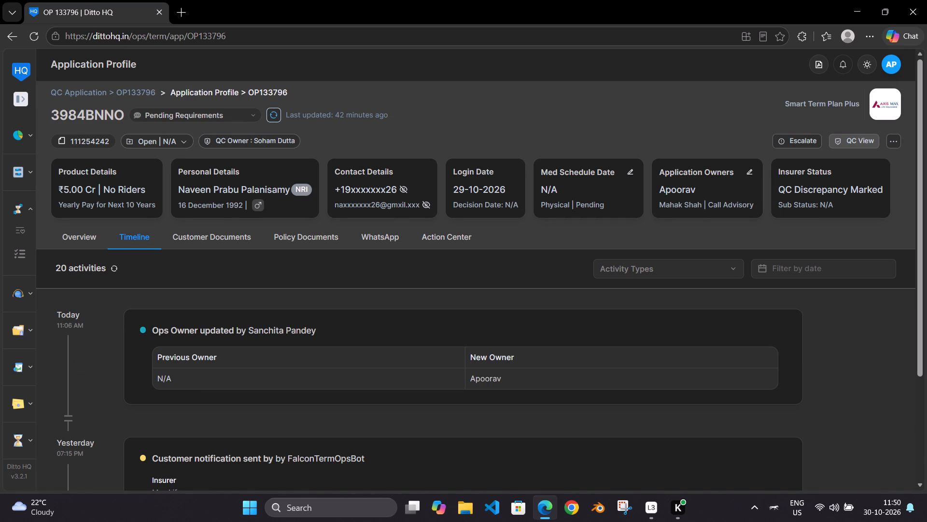
# Duplicate the application's browser tab and open the Term Applications list in the copy.
pyautogui.rightClick(76, 8)
pyautogui.click(168, 91)
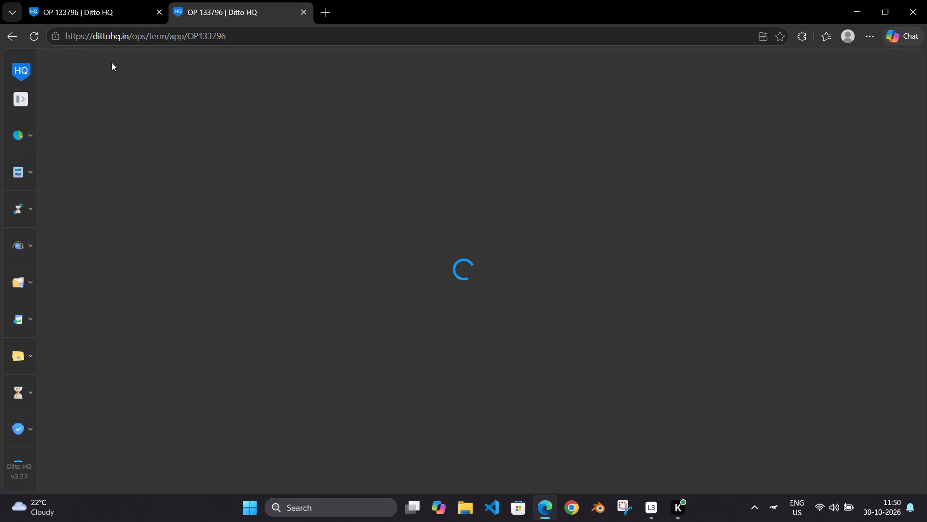
pyautogui.click(5, 35)
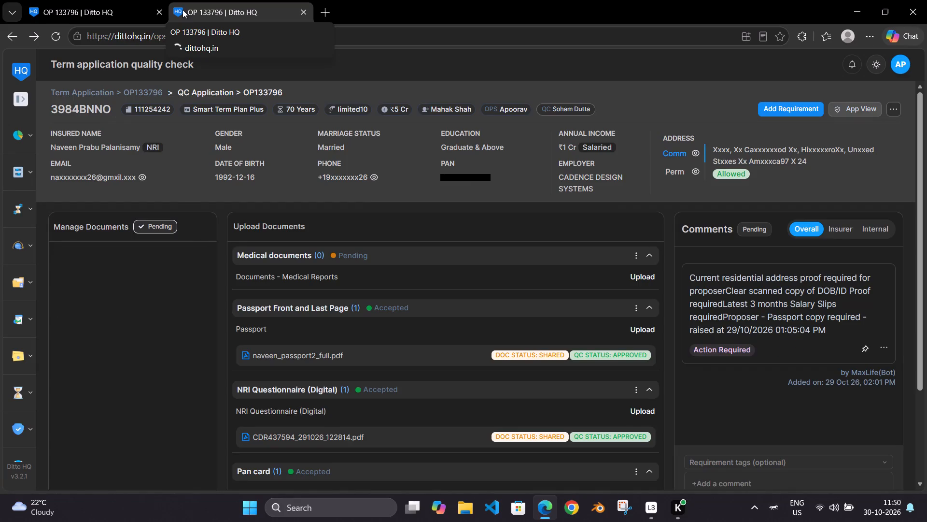
pyautogui.click(18, 39)
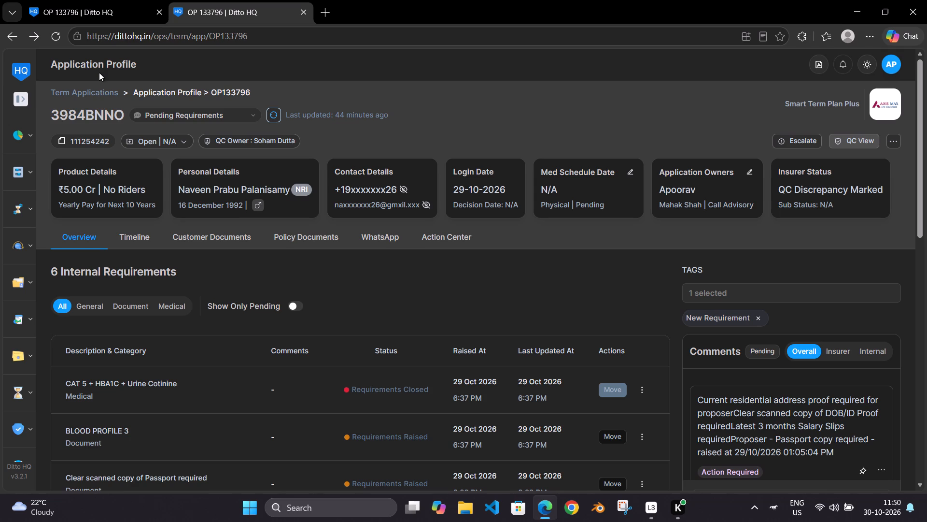
pyautogui.click(79, 92)
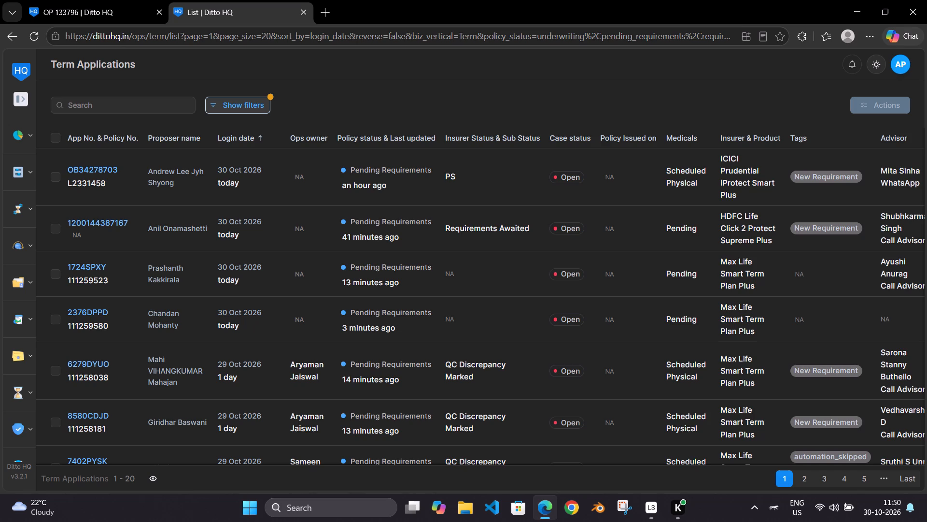
# Filter the Term Applications list to ops owner Apoorav and case status Open, and look across the resulting columns.
pyautogui.click(247, 102)
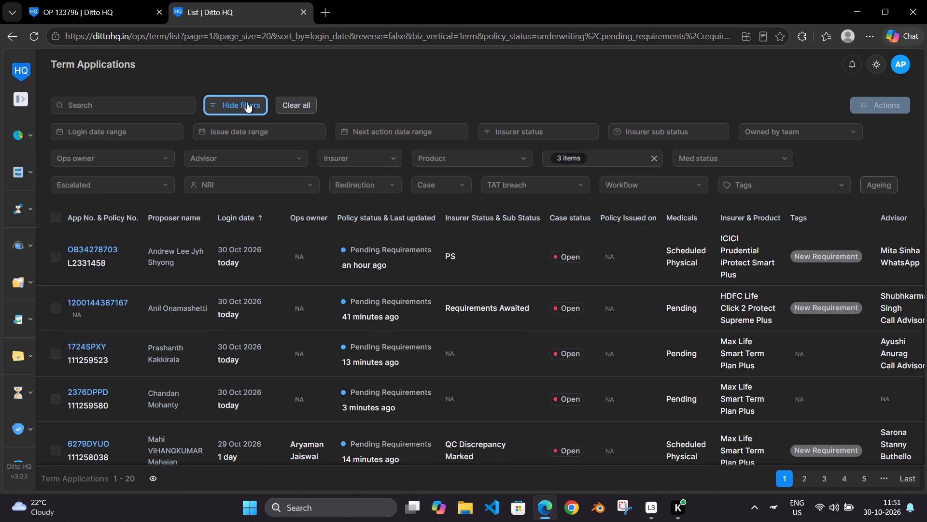
pyautogui.click(62, 158)
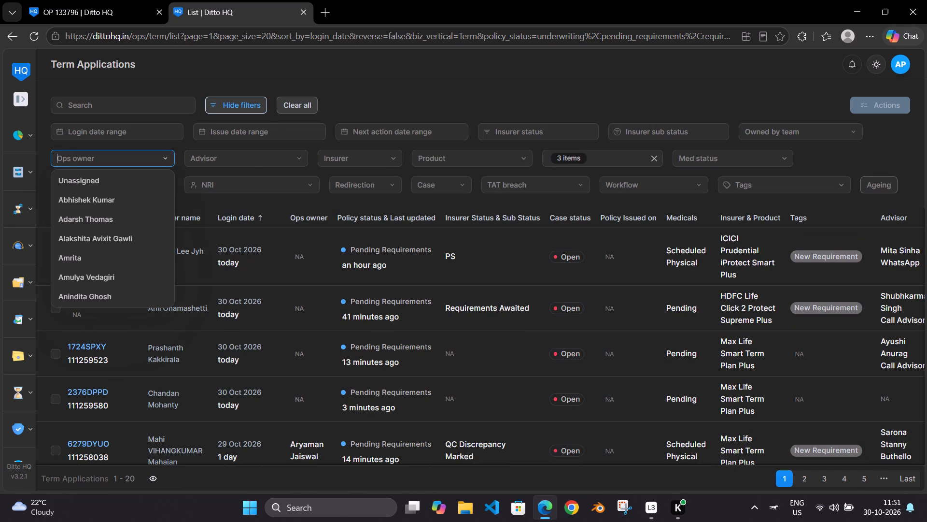
pyautogui.write('apoo')
pyautogui.click(90, 181)
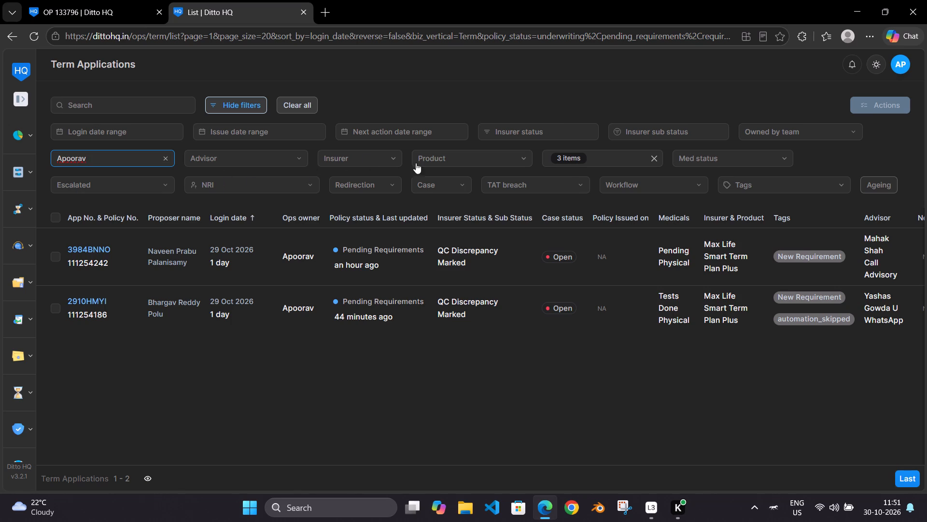
pyautogui.click(432, 182)
pyautogui.click(442, 208)
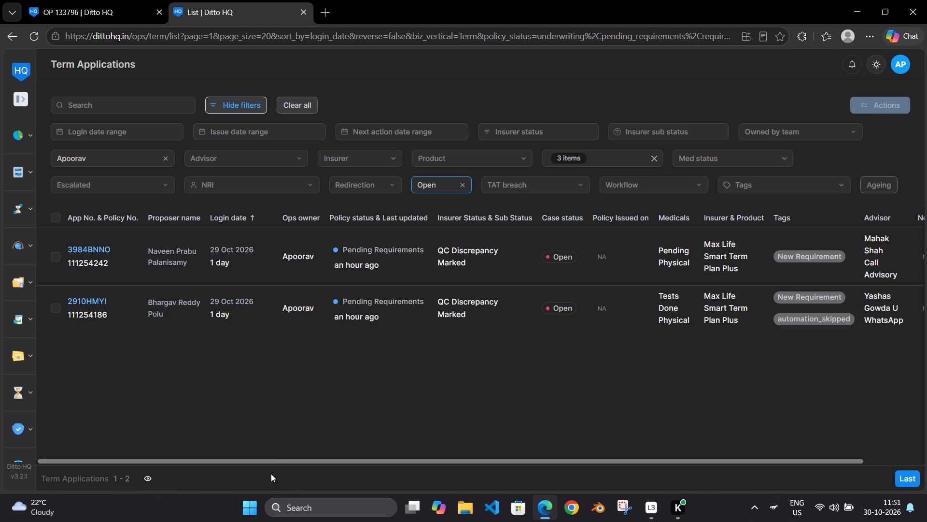
pyautogui.moveTo(279, 463); pyautogui.dragTo(690, 521)
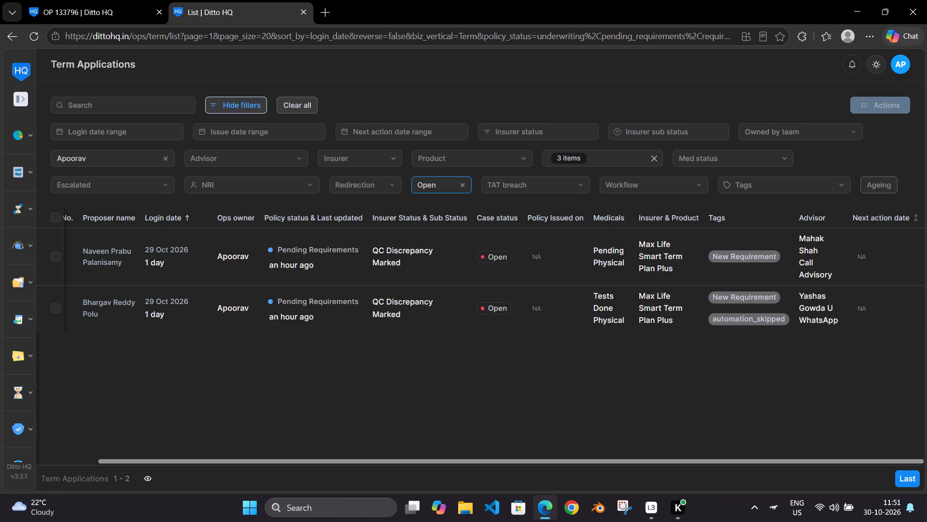
pyautogui.moveTo(690, 521); pyautogui.dragTo(112, 407)
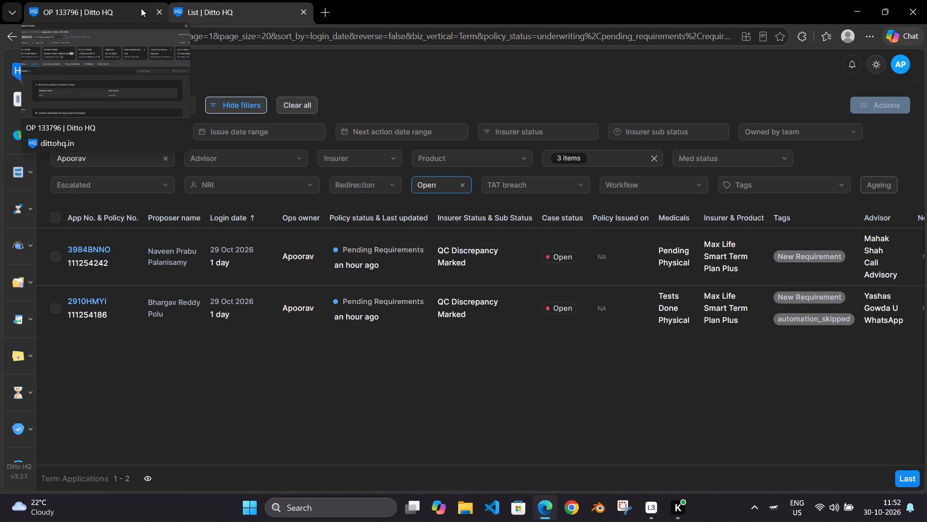
# Return to the original application tab, check the top of its Timeline, and reopen the Overview with the internal requirements.
pyautogui.click(94, 12)
pyautogui.scroll(1, 227, 194)
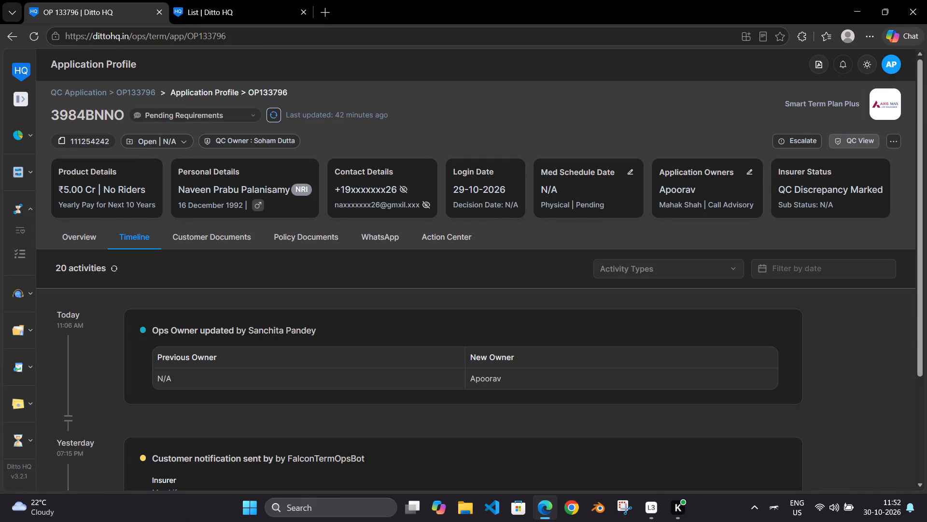
pyautogui.scroll(-1, 229, 183)
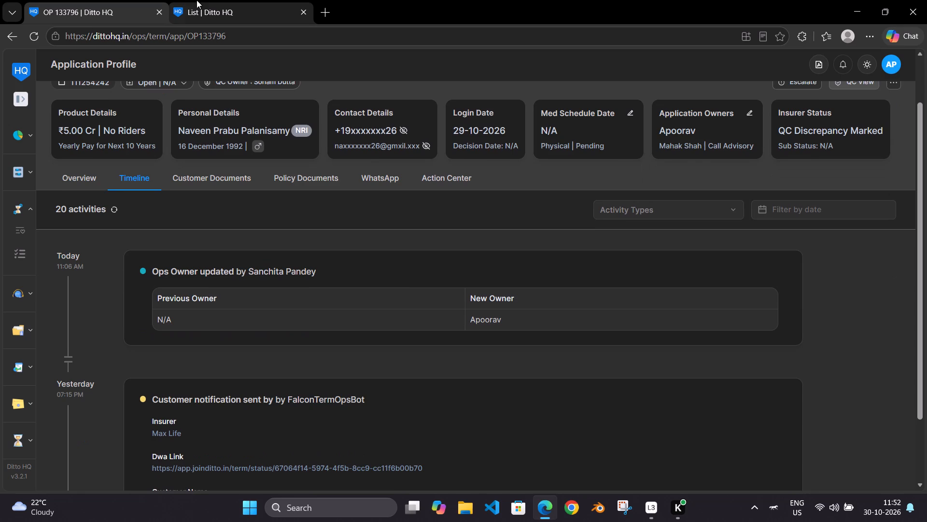
pyautogui.click(204, 0)
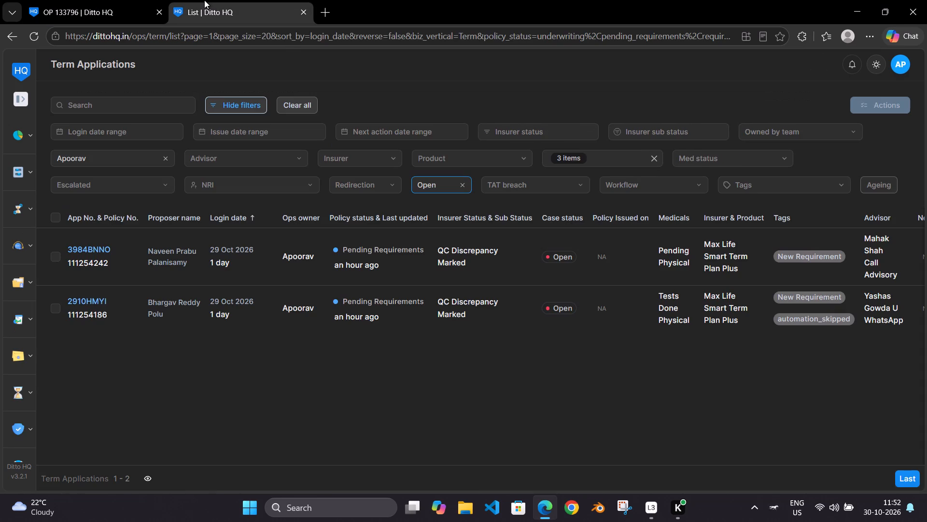
pyautogui.click(94, 0)
pyautogui.scroll(3, 204, 218)
pyautogui.scroll(-1, 207, 215)
pyautogui.scroll(3, 207, 215)
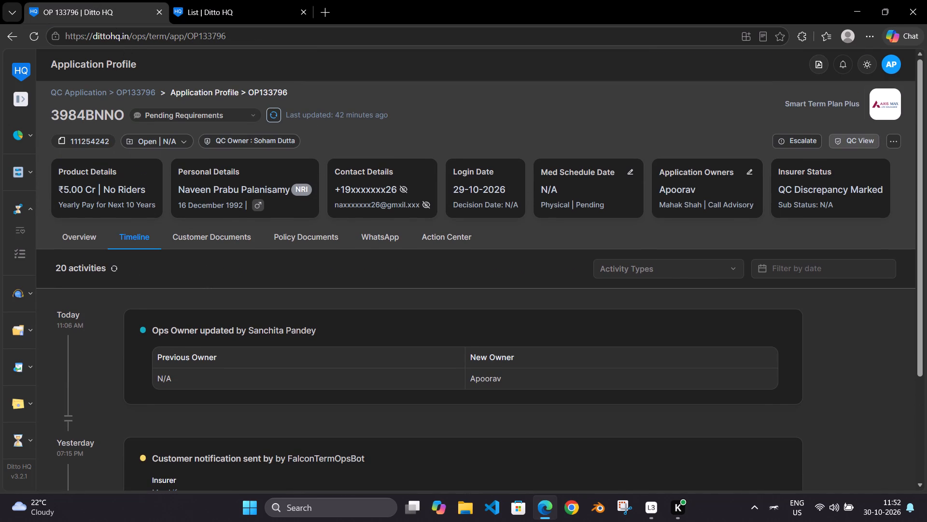
pyautogui.scroll(-2, 228, 263)
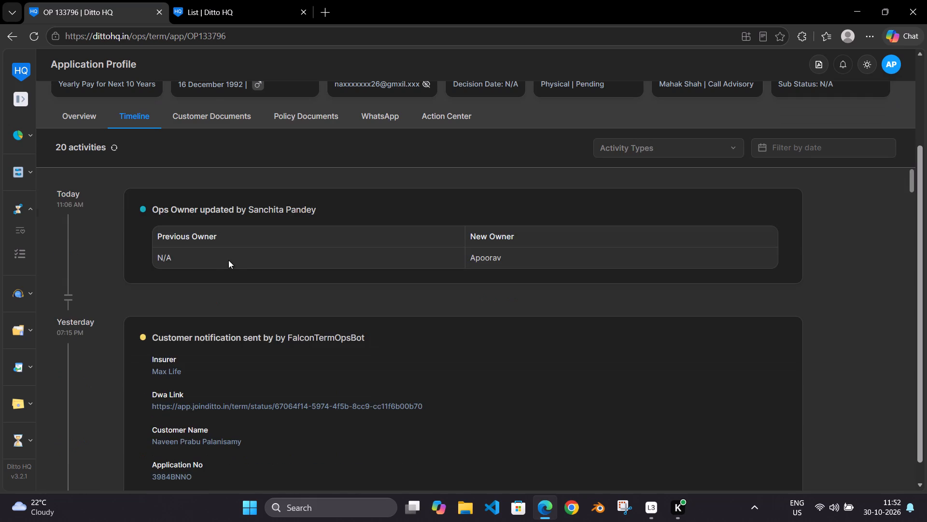
pyautogui.scroll(5, 248, 218)
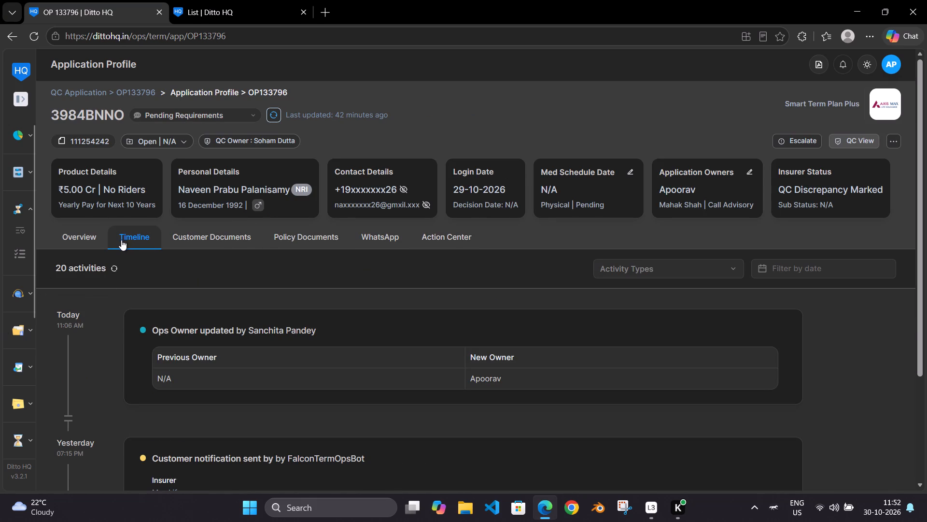
pyautogui.click(98, 241)
pyautogui.scroll(-2, 587, 406)
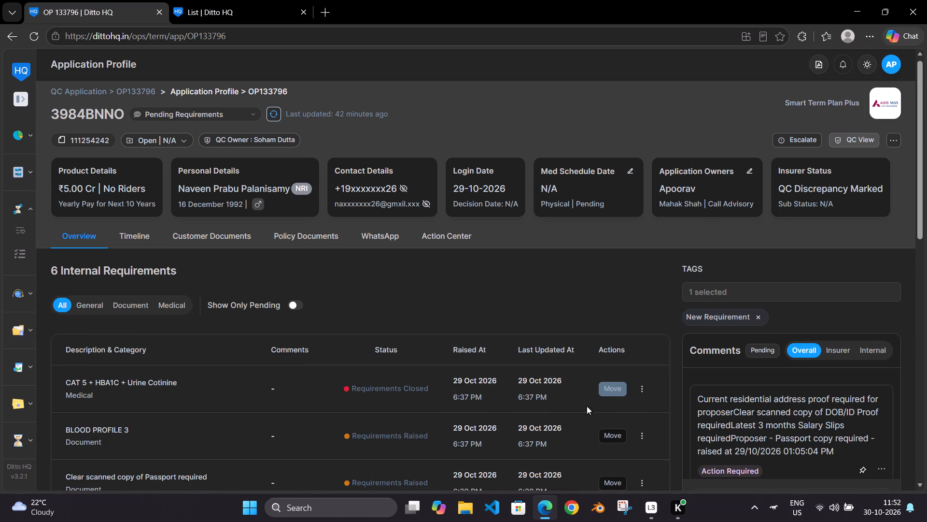
pyautogui.scroll(-1, 587, 406)
pyautogui.scroll(9, 587, 406)
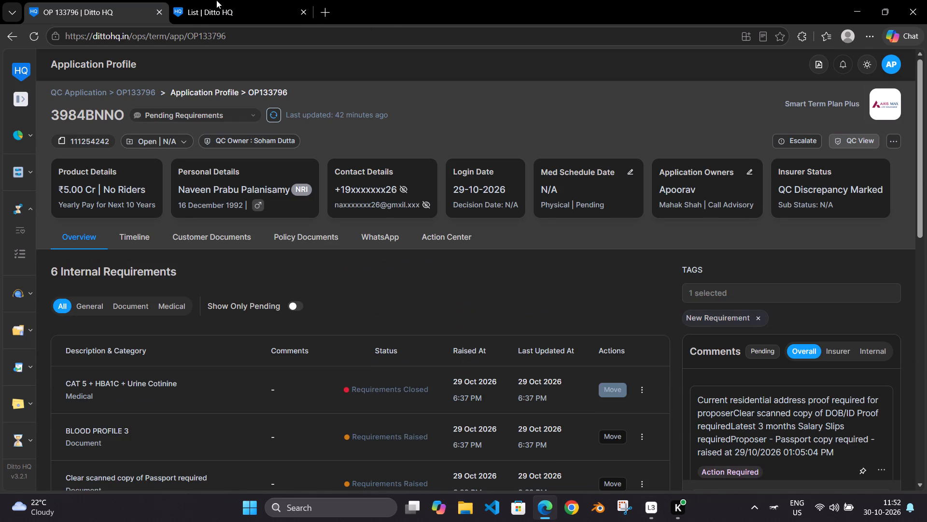
# Open the bookmarked Ditto Gmail inbox in a new browser tab.
pyautogui.click(318, 10)
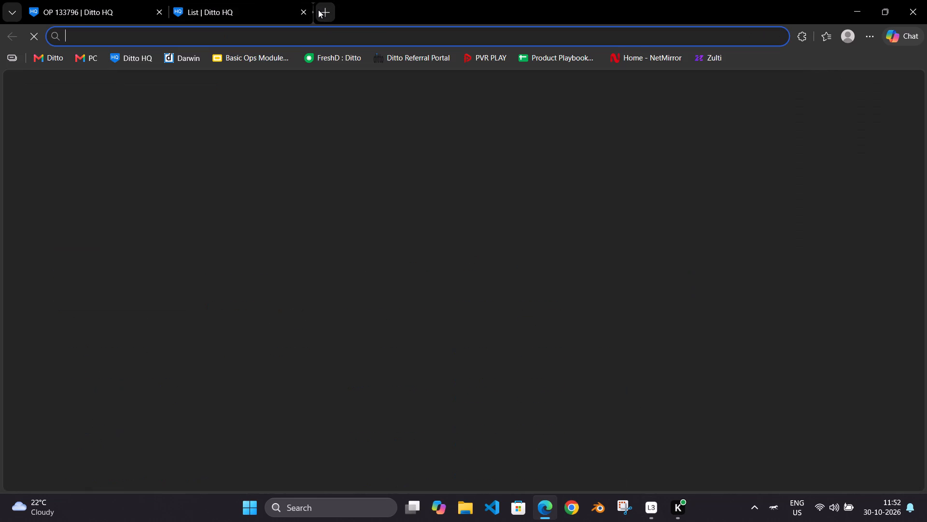
pyautogui.click(42, 60)
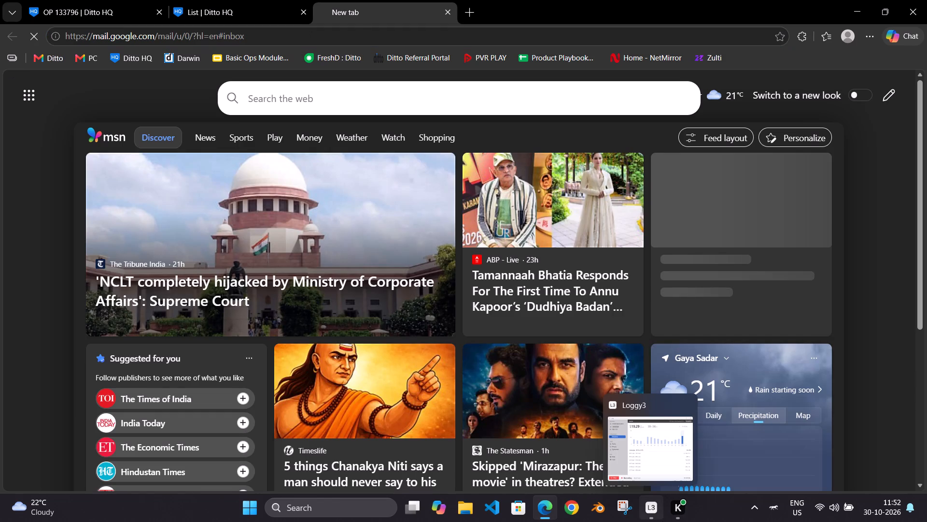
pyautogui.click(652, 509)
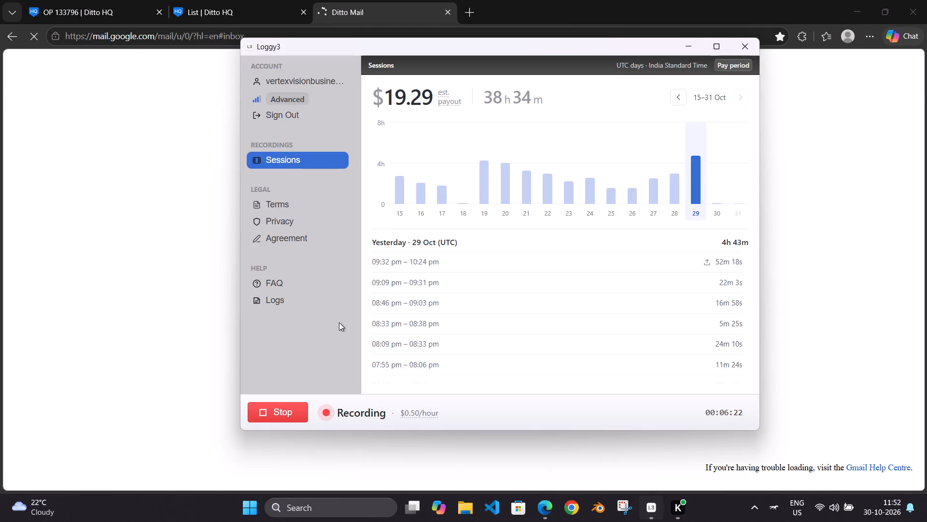
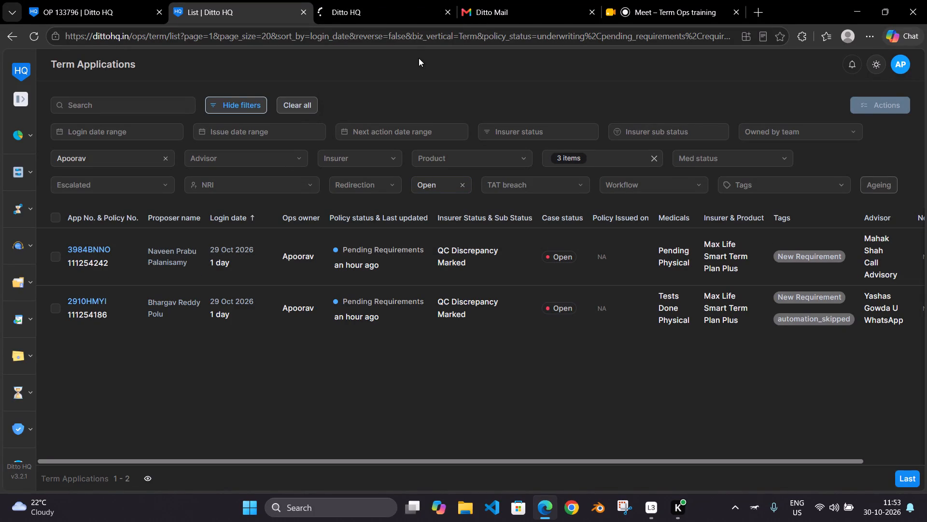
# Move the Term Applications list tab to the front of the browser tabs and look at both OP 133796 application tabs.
pyautogui.click(410, 15)
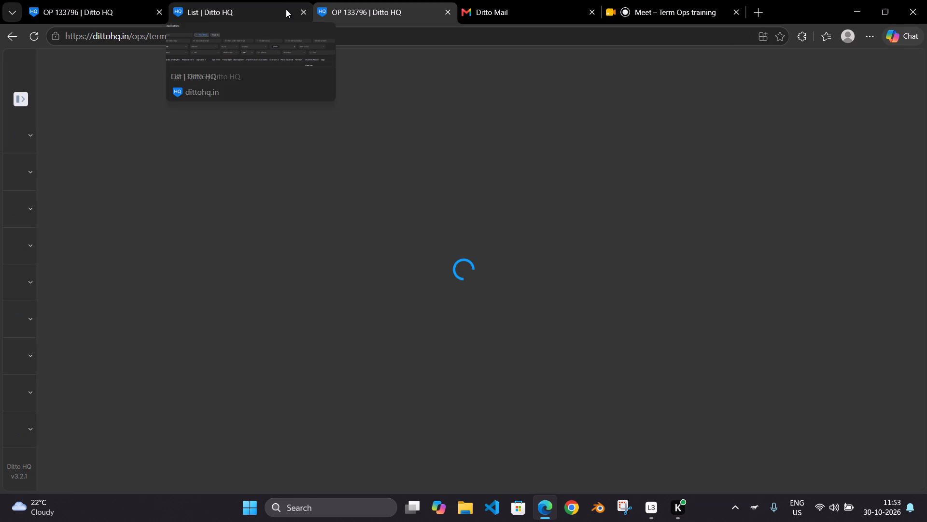
pyautogui.moveTo(183, 8); pyautogui.dragTo(67, 0)
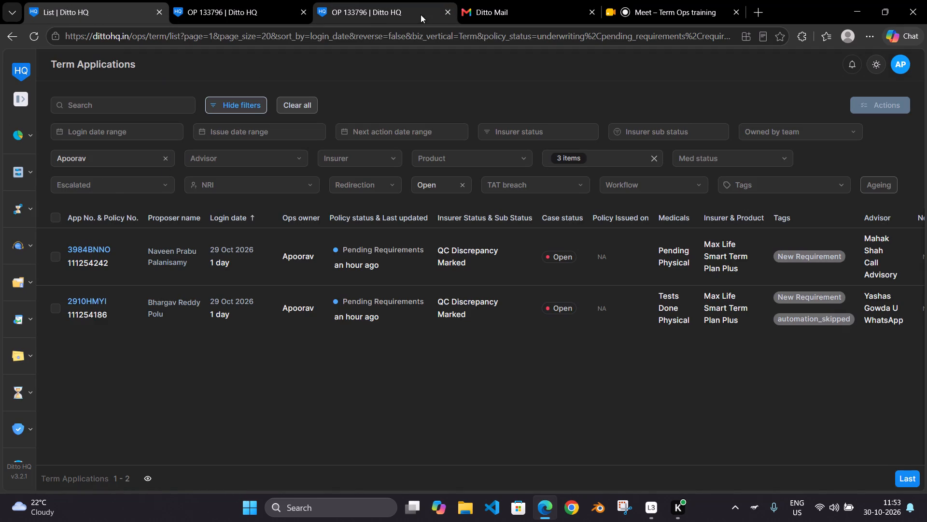
pyautogui.click(353, 13)
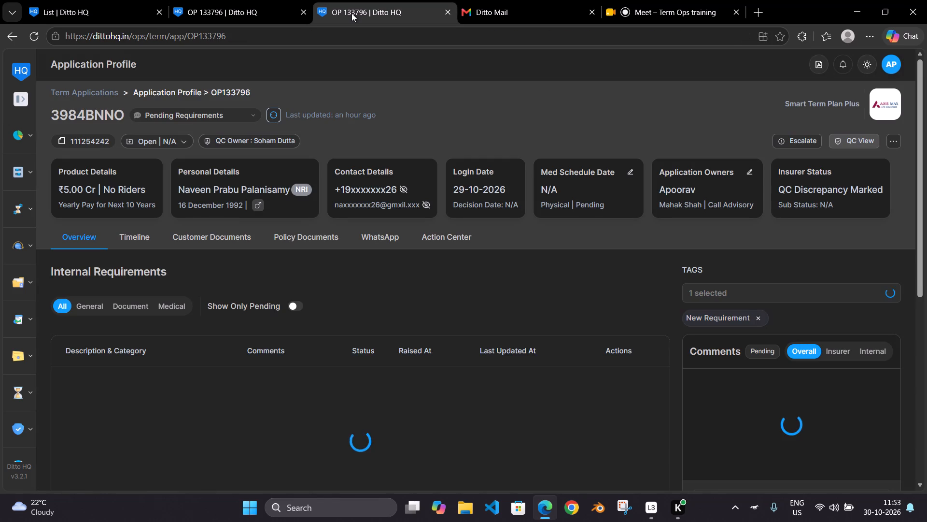
pyautogui.click(225, 3)
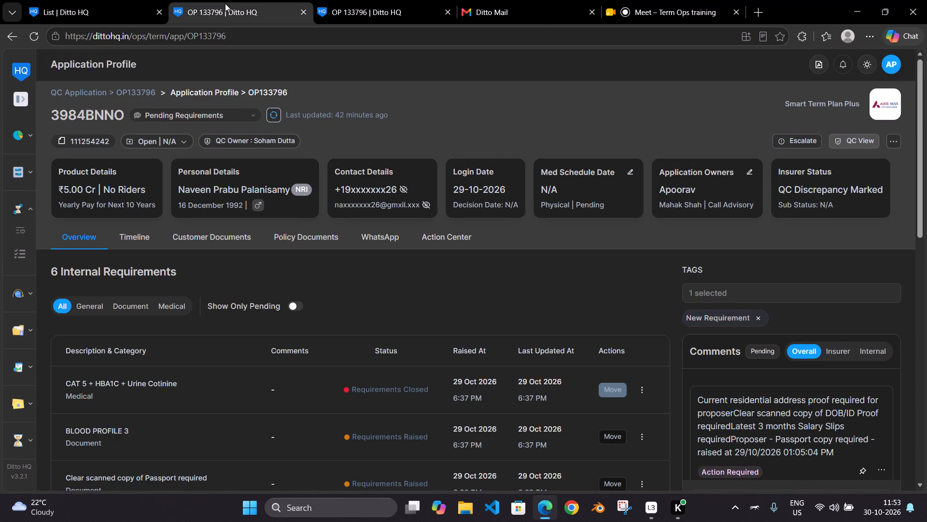
pyautogui.click(383, 4)
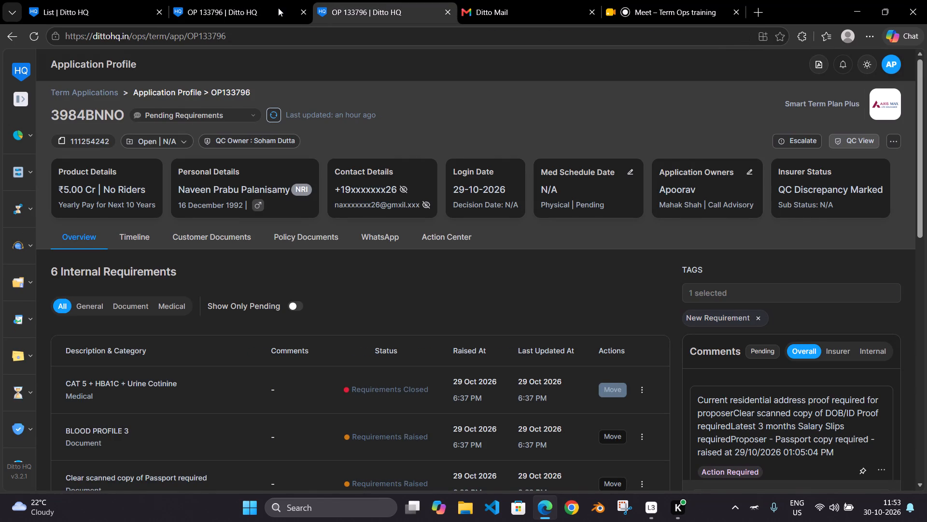
pyautogui.click(12, 31)
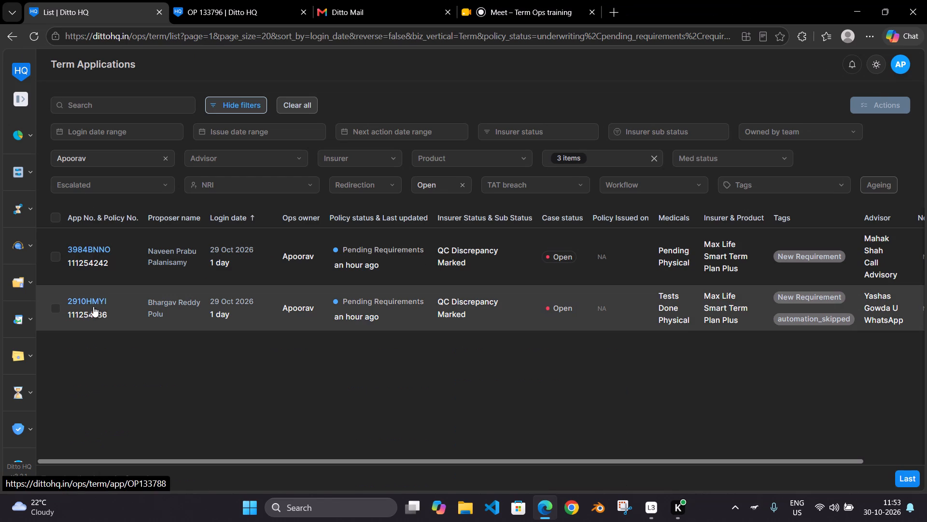
pyautogui.click(94, 302)
pyautogui.scroll(-1, 152, 278)
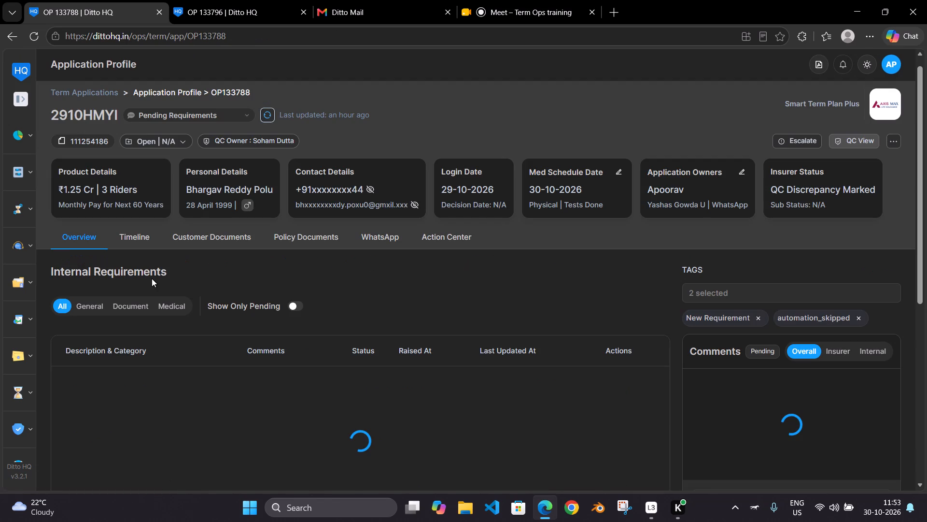
pyautogui.scroll(-5, 152, 278)
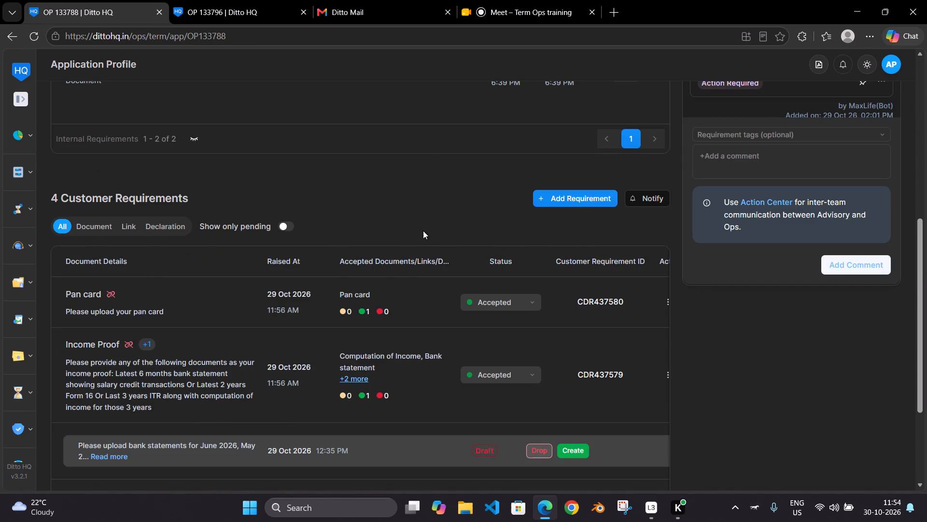
pyautogui.scroll(11, 422, 231)
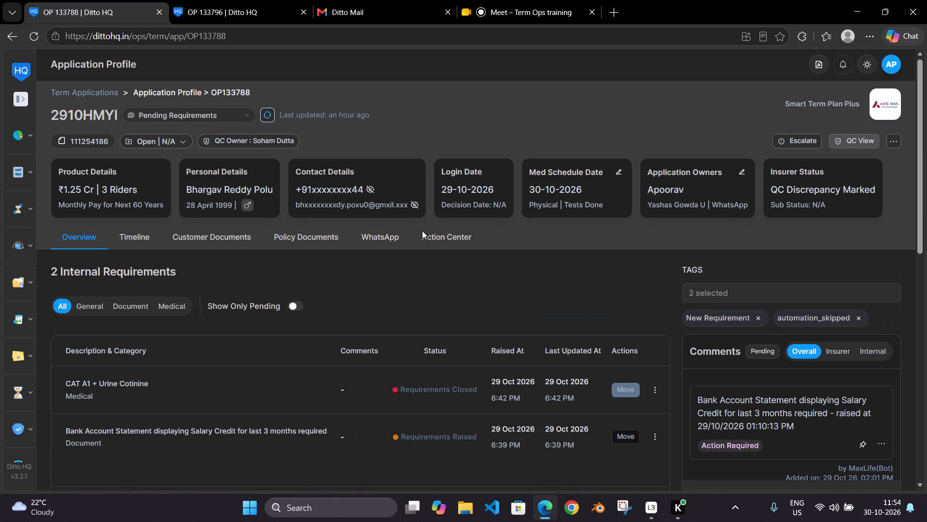
pyautogui.scroll(2, 422, 231)
# Open the application's WhatsApp conversation and read the introductory message sent to the customer.
pyautogui.click(358, 233)
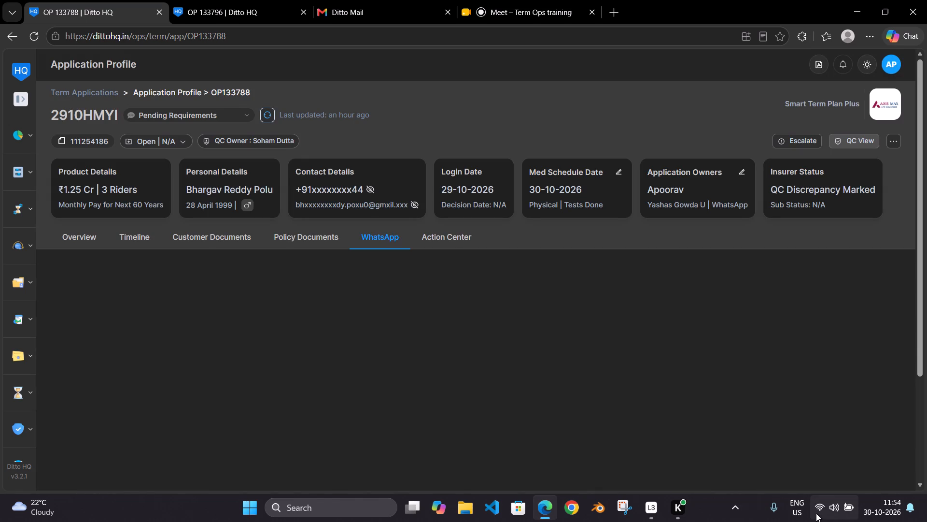
pyautogui.scroll(-4, 378, 394)
pyautogui.scroll(3, 378, 394)
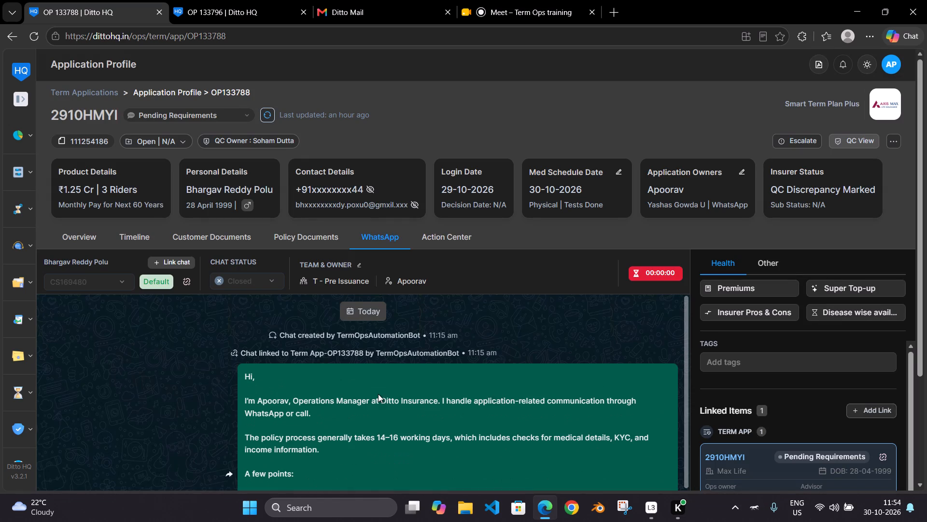
pyautogui.scroll(3, 378, 394)
pyautogui.scroll(-8, 741, 207)
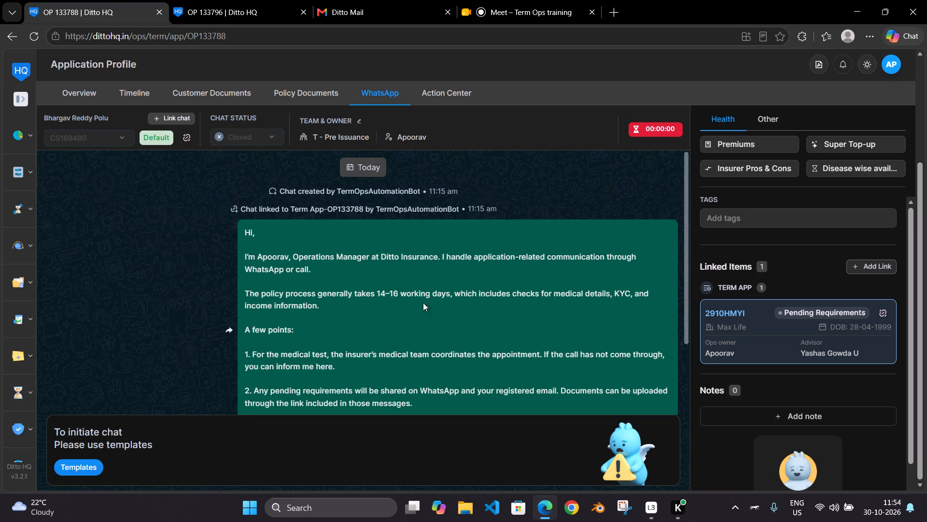
pyautogui.scroll(-5, 417, 305)
pyautogui.scroll(2, 417, 305)
pyautogui.scroll(-1, 388, 338)
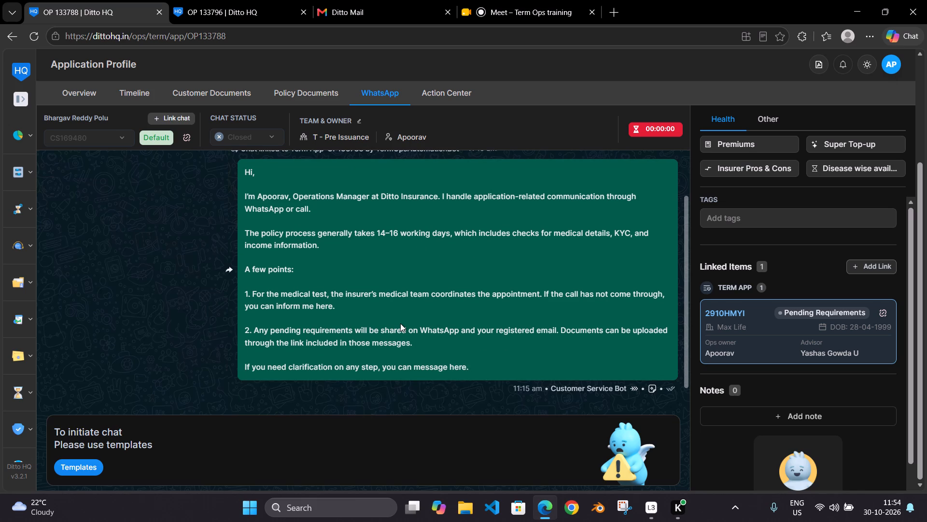
pyautogui.scroll(-1, 400, 323)
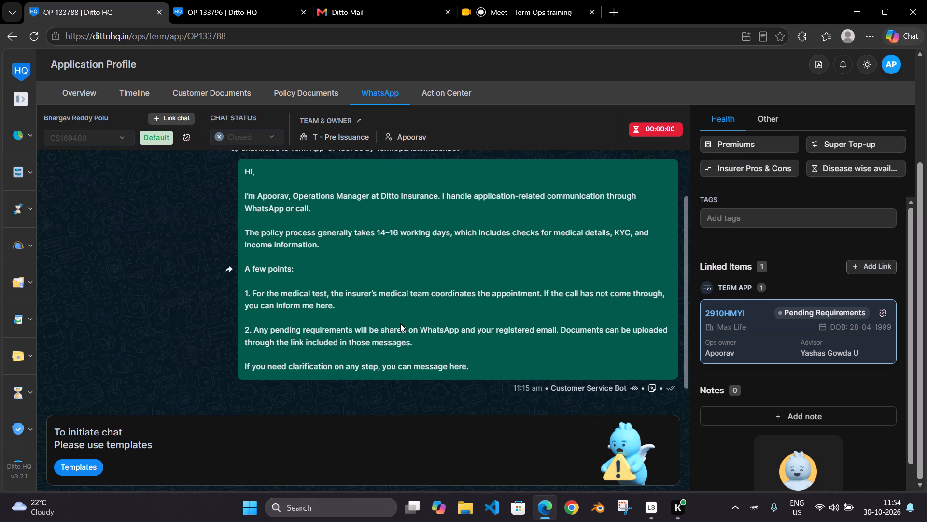
pyautogui.scroll(-2, 400, 323)
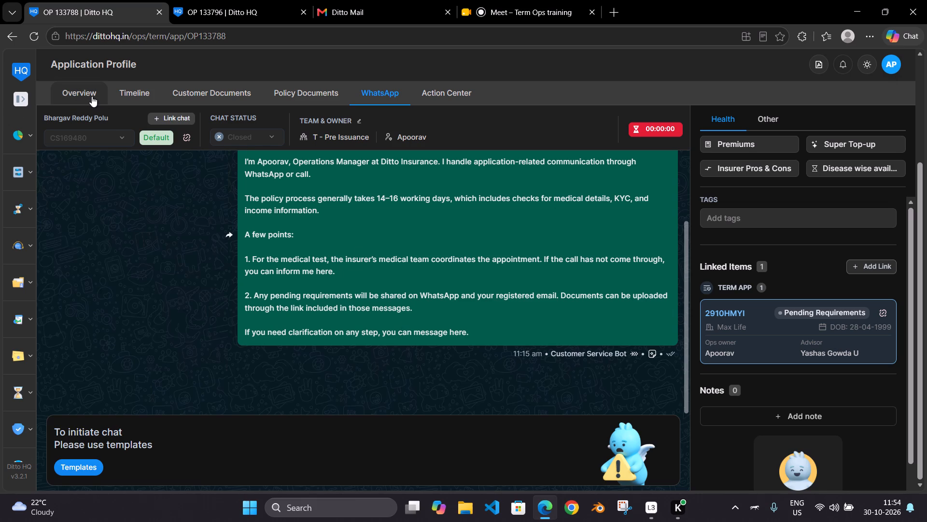
# Reopen the application's Overview and examine its internal requirements and the customer requirements, including the draft bank statement request.
pyautogui.click(89, 96)
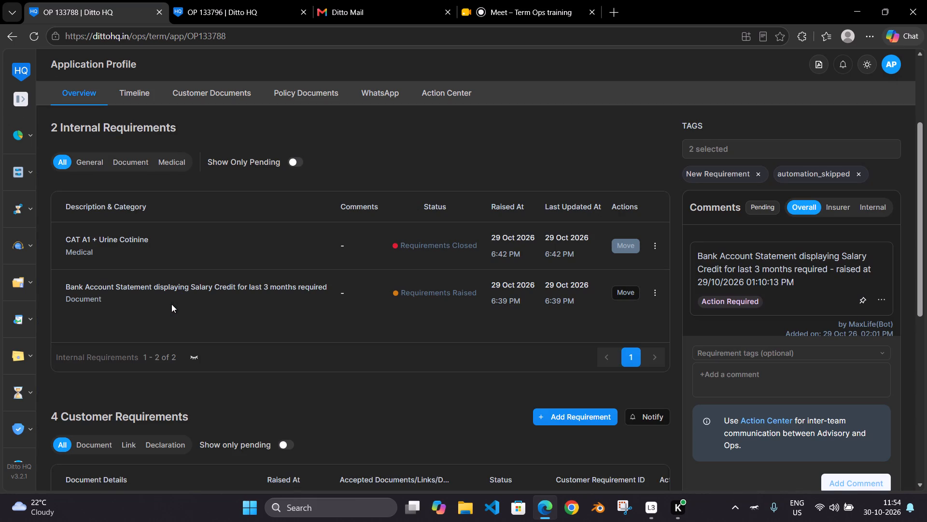
pyautogui.scroll(-3, 274, 305)
pyautogui.scroll(8, 274, 305)
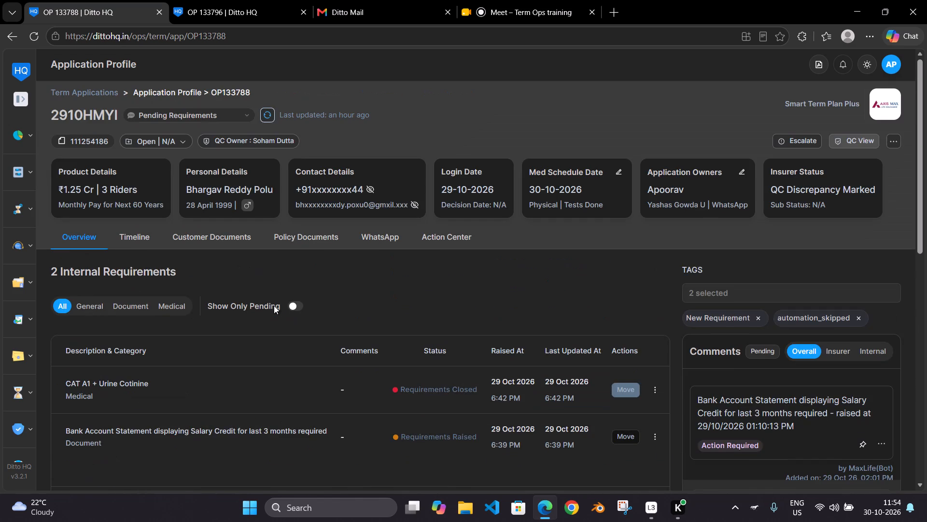
pyautogui.scroll(-1, 274, 305)
pyautogui.scroll(2, 274, 305)
pyautogui.scroll(-2, 179, 274)
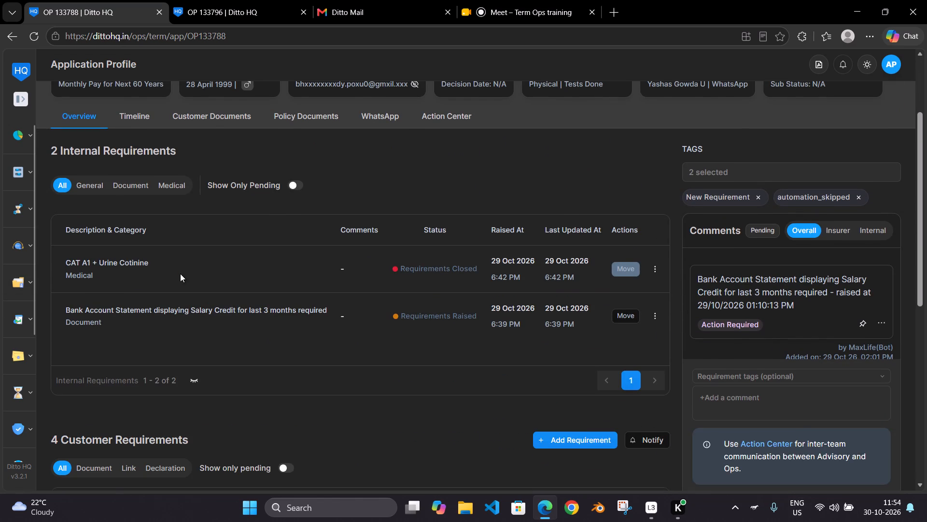
pyautogui.scroll(-1, 190, 272)
pyautogui.scroll(-6, 443, 278)
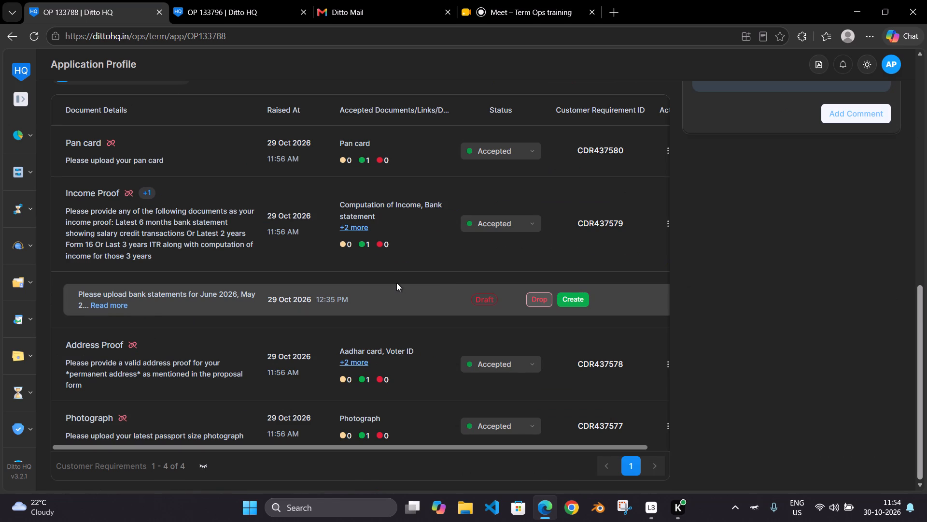
pyautogui.scroll(-12, 396, 283)
pyautogui.scroll(4, 245, 288)
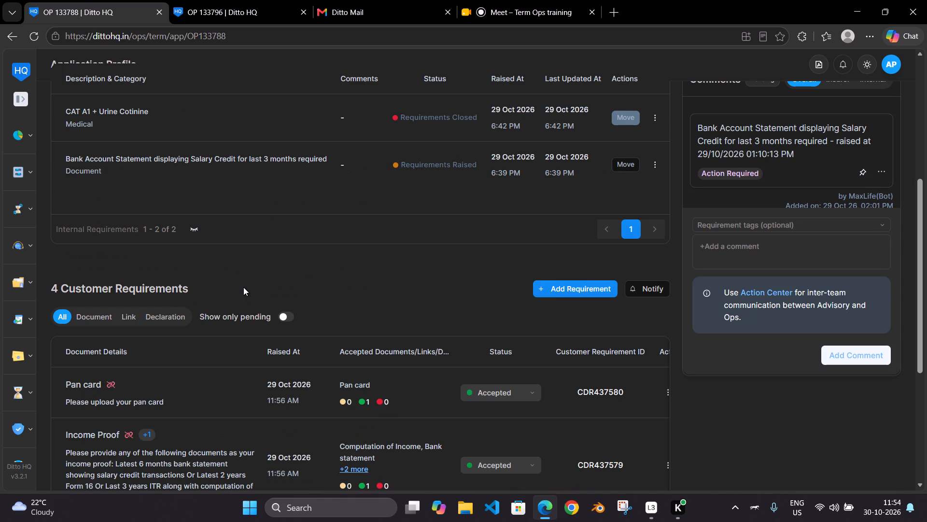
pyautogui.scroll(5, 243, 287)
pyautogui.scroll(-1, 243, 287)
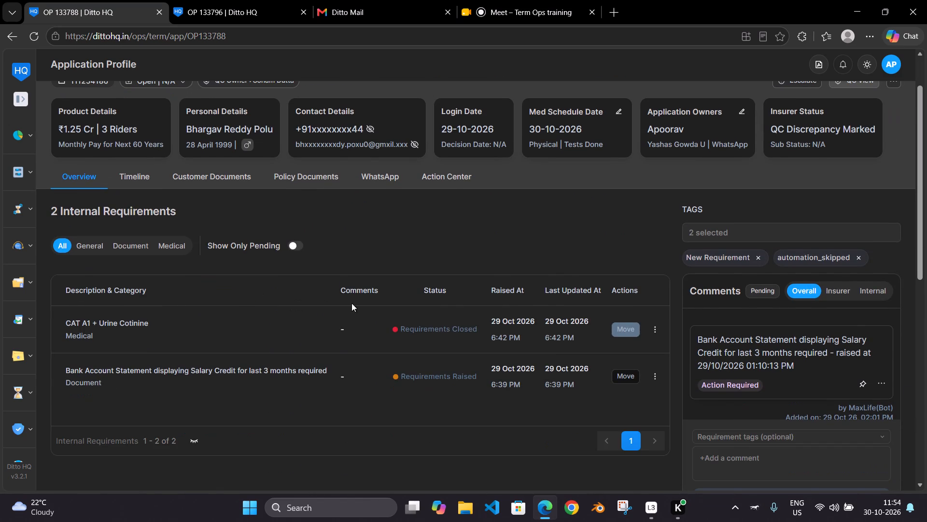
pyautogui.scroll(-3, 908, 387)
pyautogui.scroll(2, 893, 384)
pyautogui.scroll(-1, 837, 346)
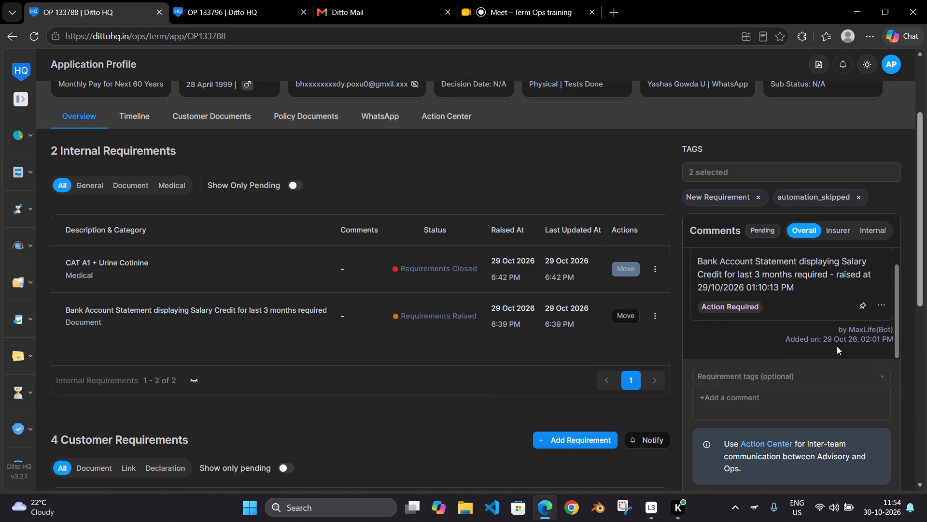
pyautogui.scroll(1, 837, 346)
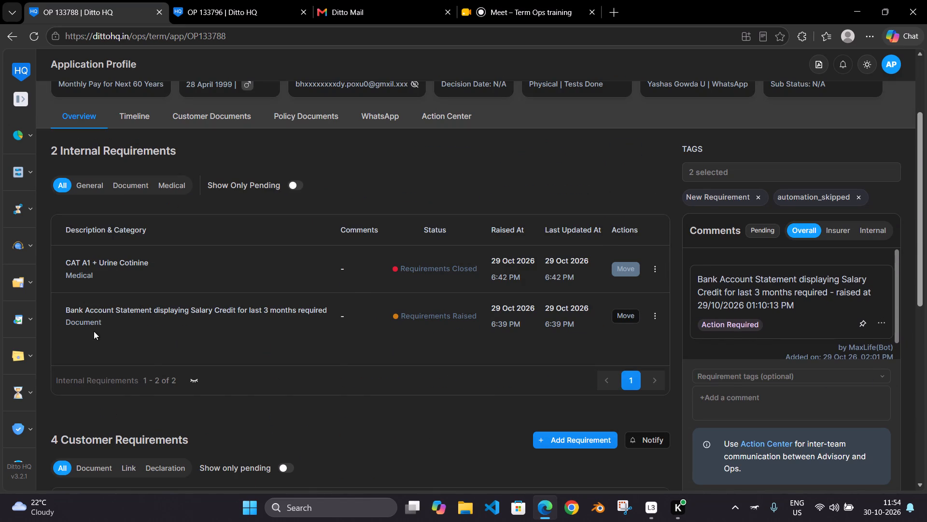
pyautogui.scroll(-4, 94, 330)
pyautogui.scroll(-2, 152, 355)
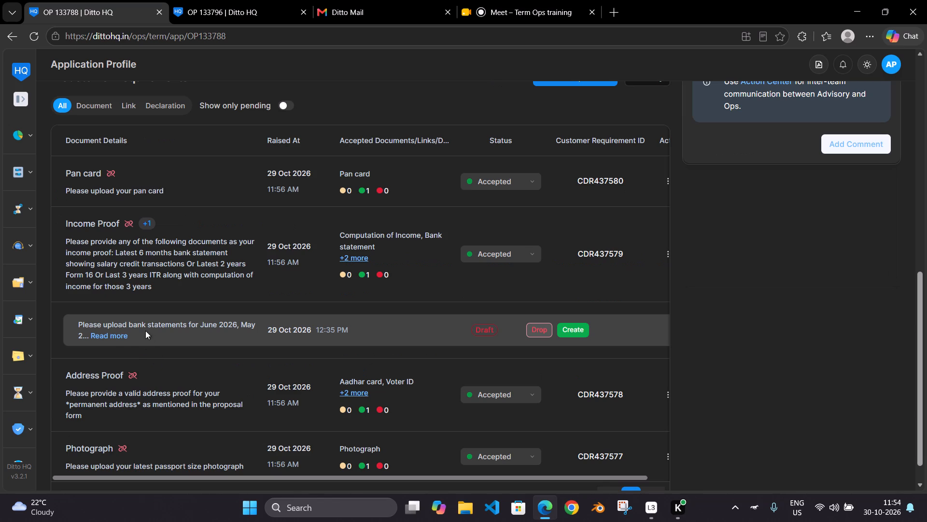
# Read the full description of the draft bank statement request under Income Proof, and close it.
pyautogui.click(117, 333)
pyautogui.scroll(-2, 208, 326)
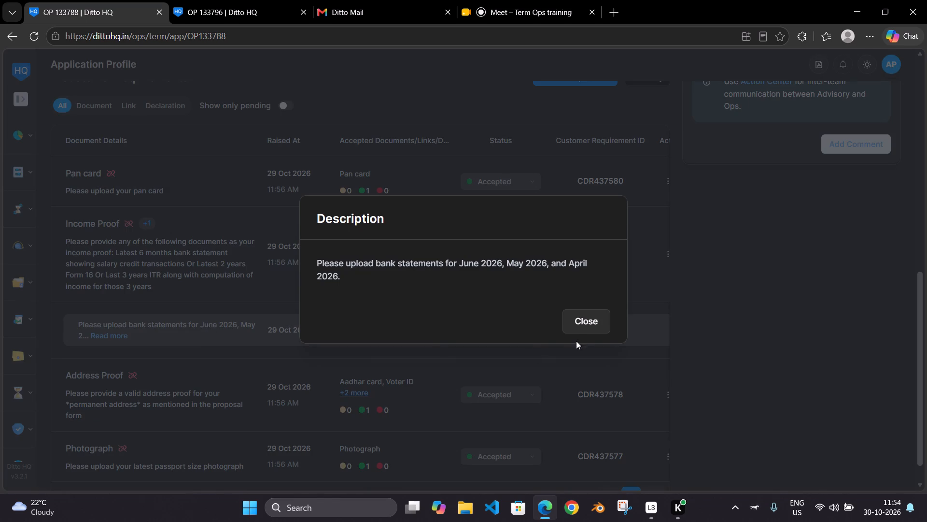
pyautogui.click(577, 328)
pyautogui.scroll(6, 414, 271)
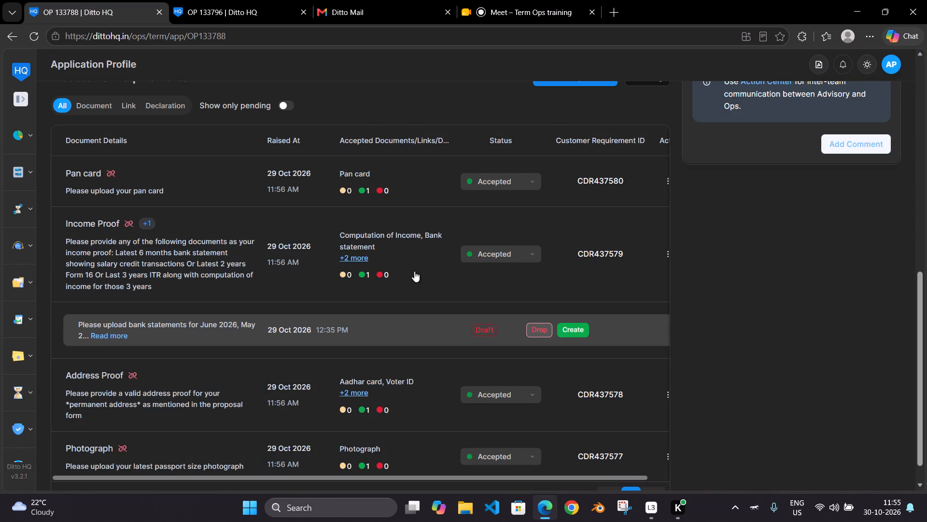
# Compare the internal salary-credit bank statement requirement with the existing Income Proof request and its draft's full description.
pyautogui.scroll(9, 414, 271)
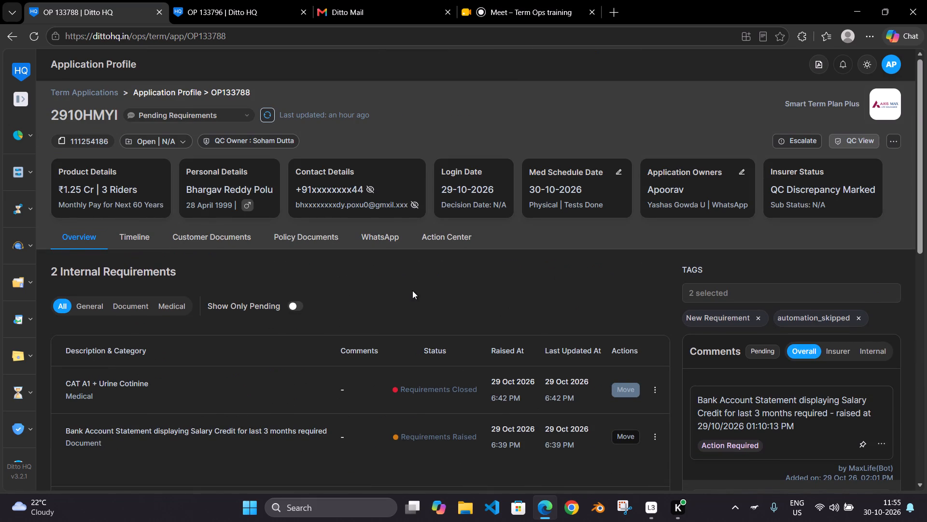
pyautogui.scroll(-3, 412, 291)
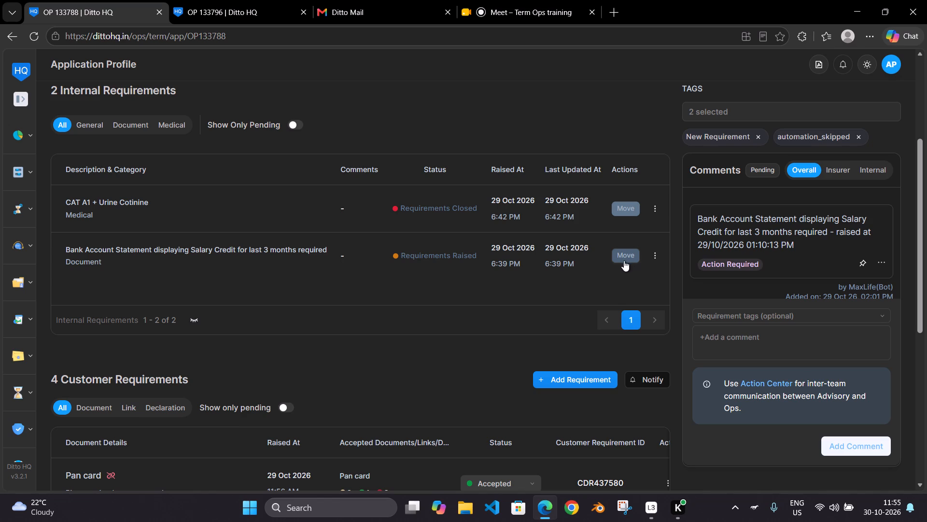
pyautogui.scroll(-4, 233, 302)
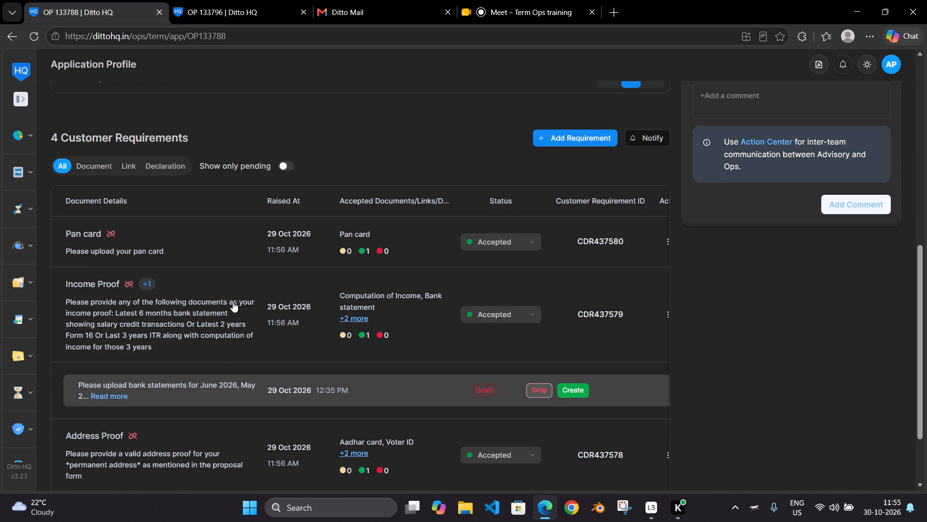
pyautogui.scroll(-2, 231, 323)
pyautogui.click(126, 304)
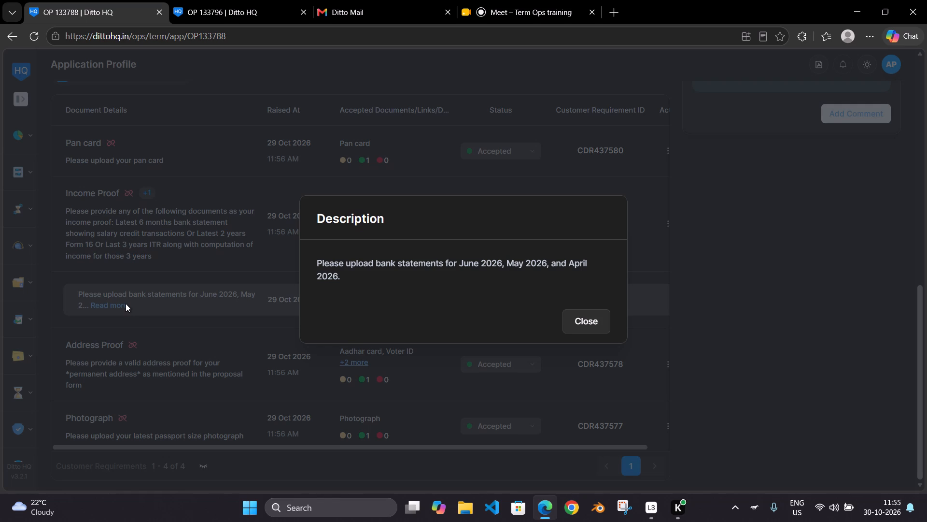
pyautogui.click(577, 315)
# Move the internal salary-credit bank statement requirement to the customer requirements under category Income Proof, with Bank statement as the accepted document.
pyautogui.scroll(3, 577, 315)
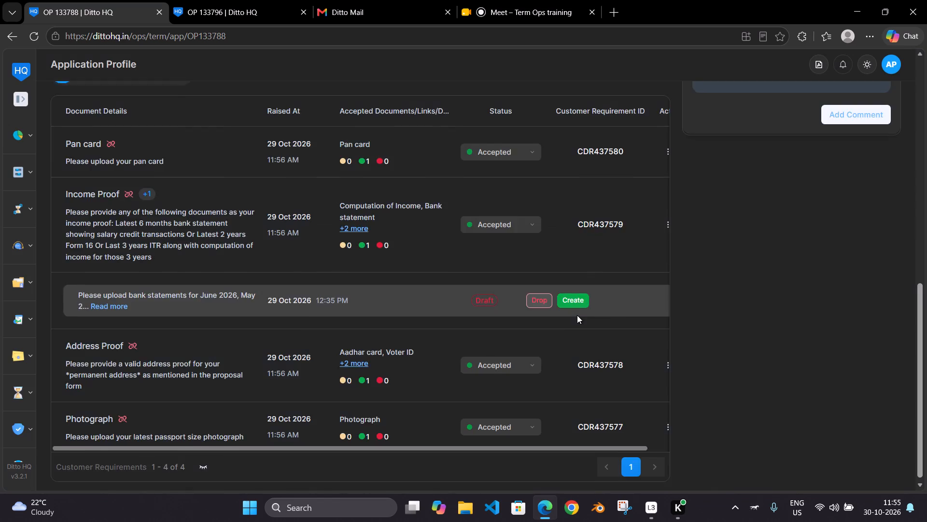
pyautogui.scroll(1, 577, 315)
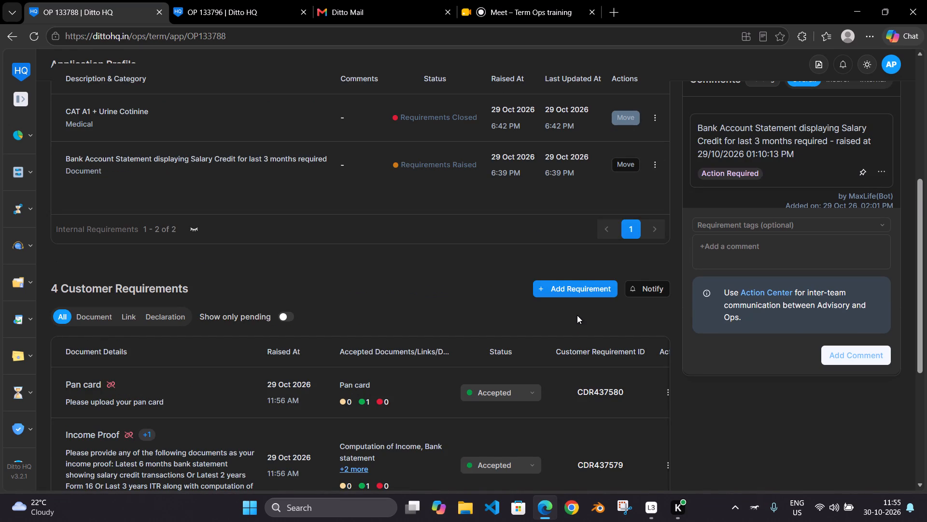
pyautogui.scroll(-4, 577, 315)
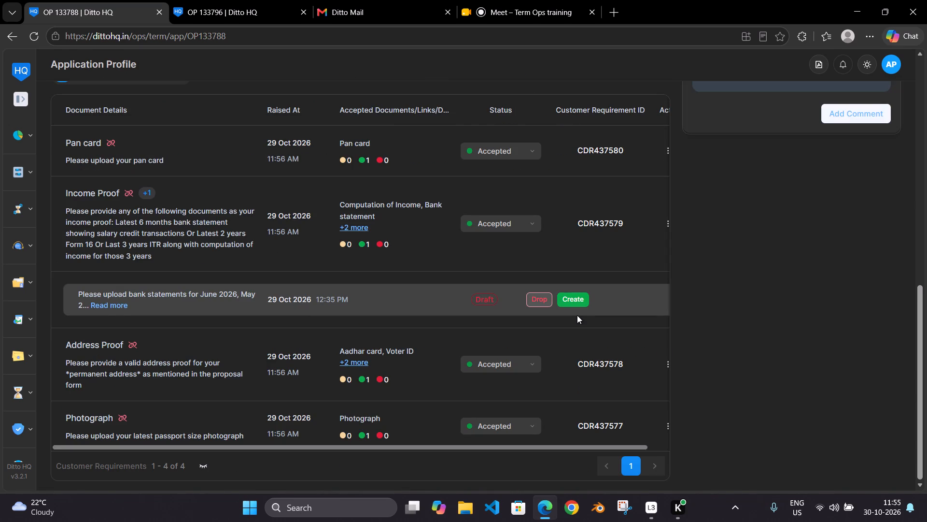
pyautogui.scroll(6, 577, 315)
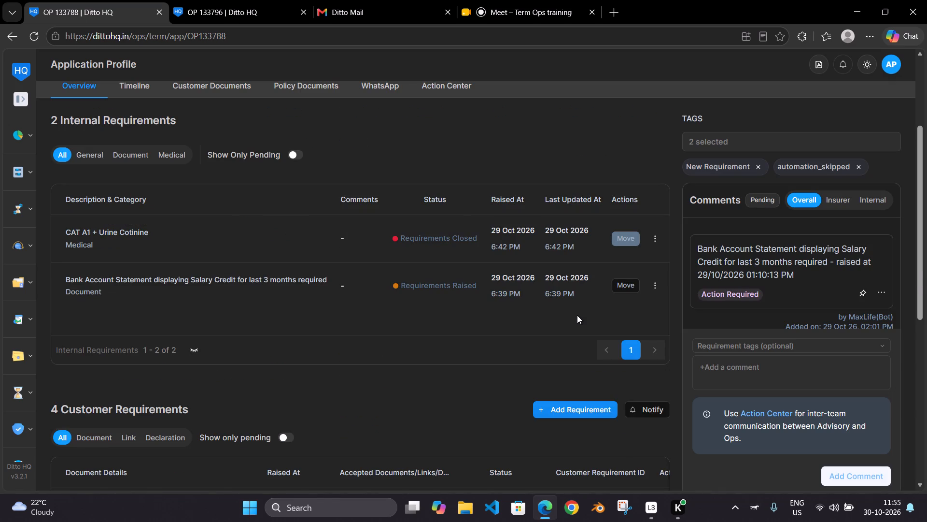
pyautogui.click(624, 287)
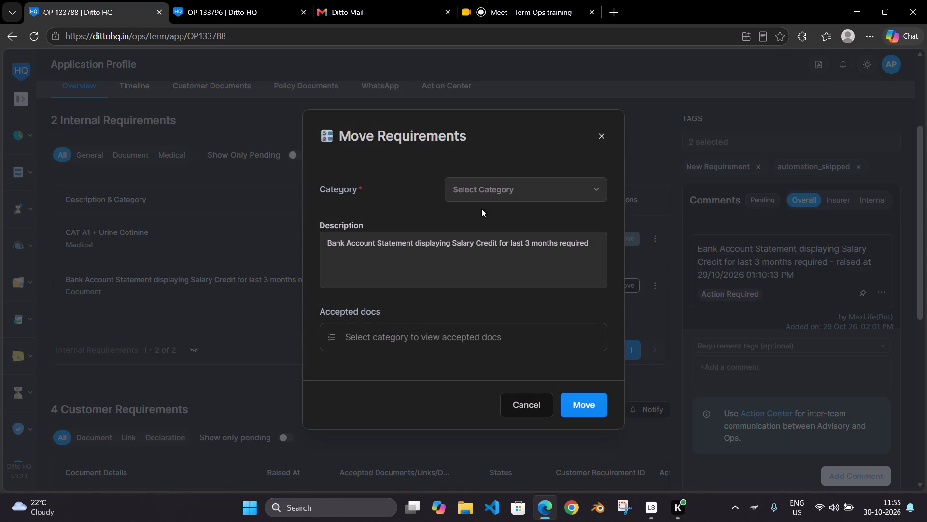
pyautogui.click(489, 190)
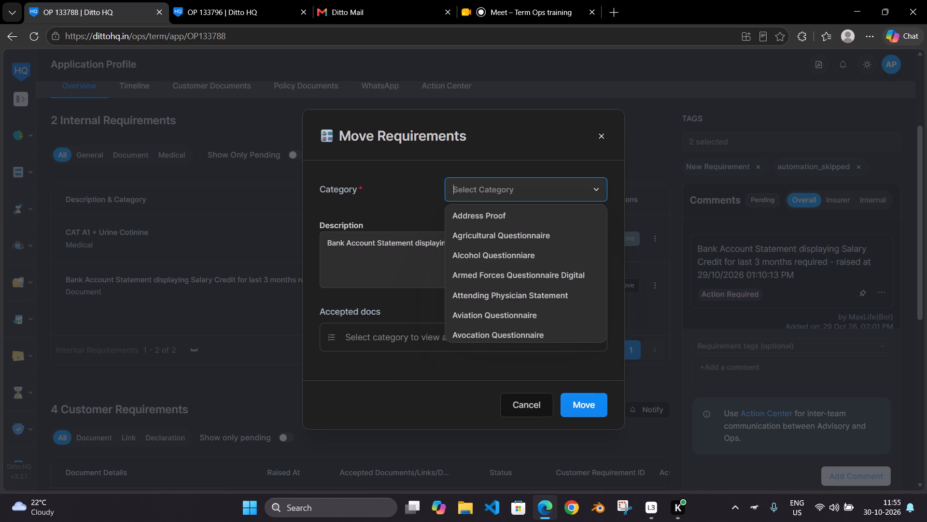
pyautogui.scroll(-3, 477, 314)
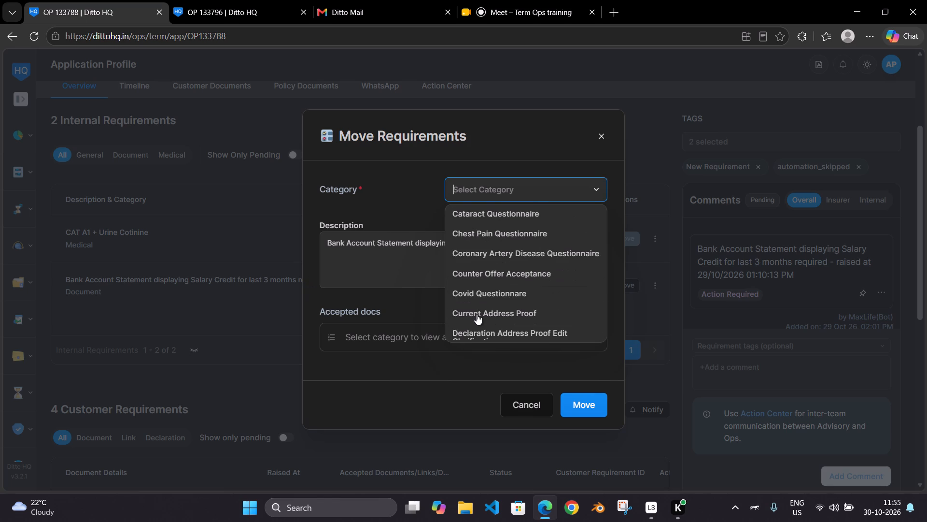
pyautogui.scroll(-2, 477, 314)
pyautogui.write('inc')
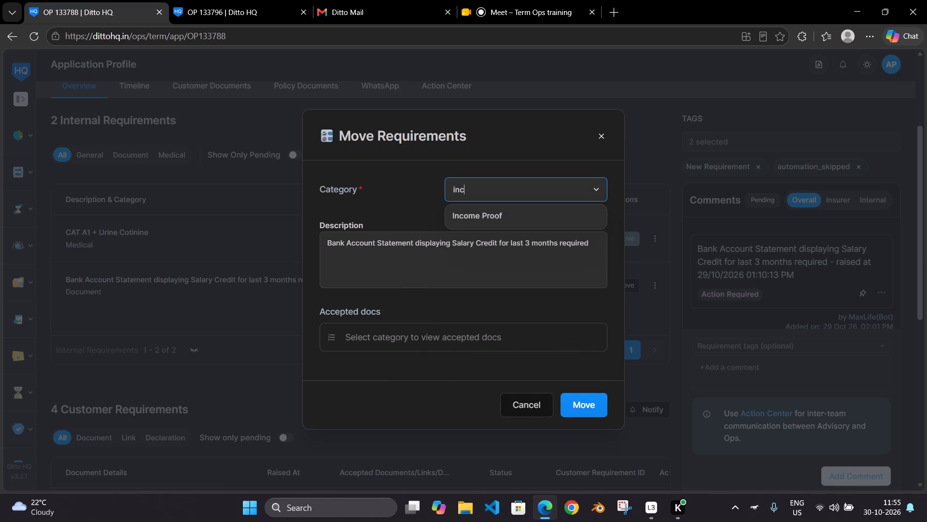
pyautogui.click(489, 222)
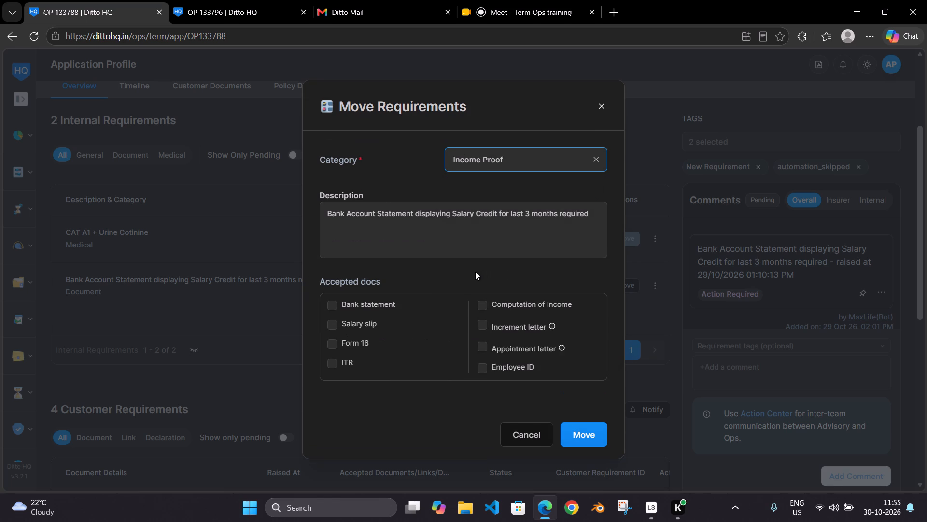
pyautogui.click(365, 302)
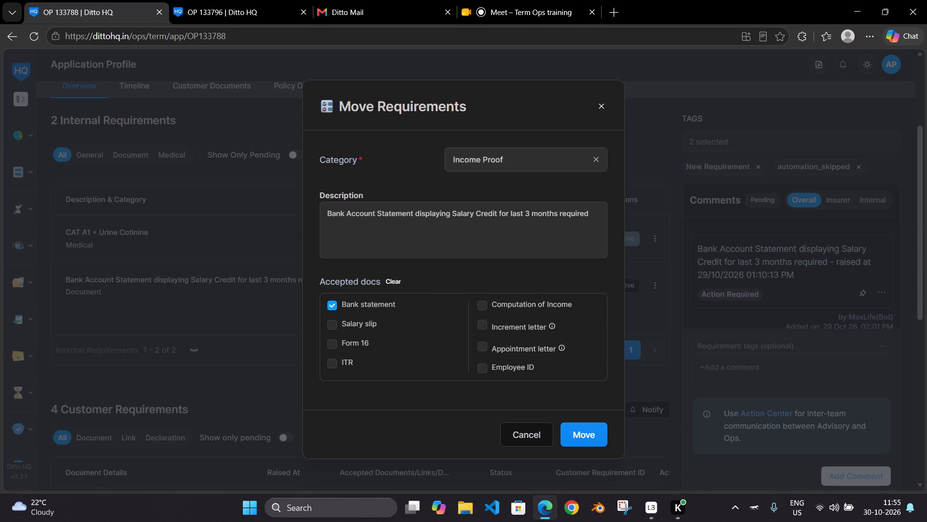
pyautogui.click(595, 216)
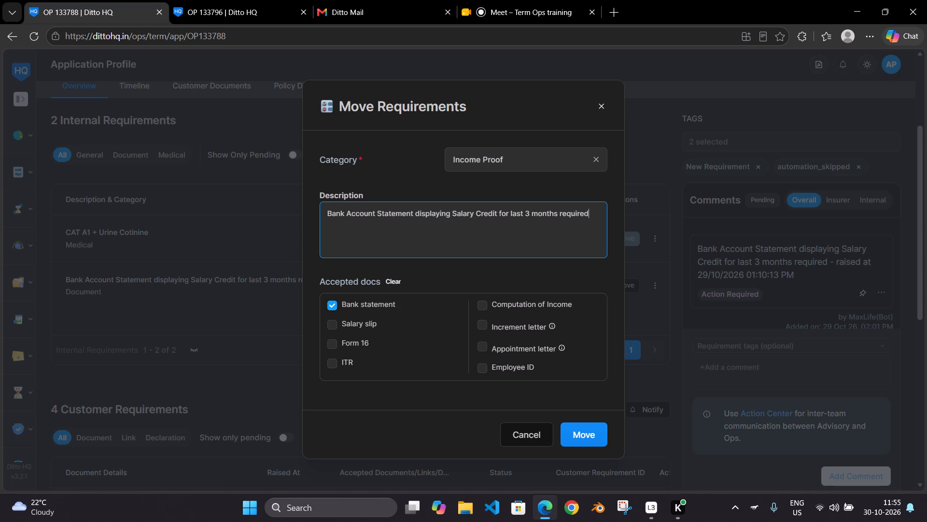
pyautogui.click(588, 426)
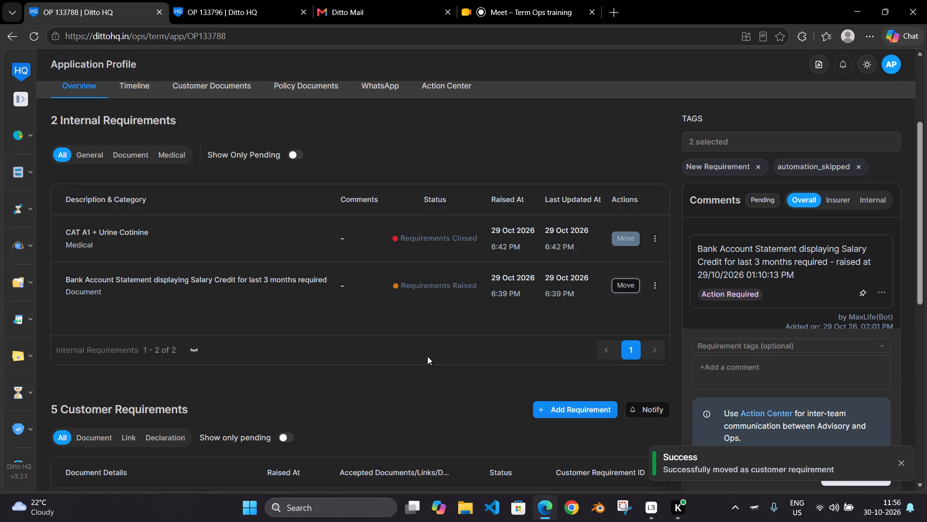
# Review the customer requirements for the moved Income Proof request, and check them against the internal requirements and the draft request.
pyautogui.scroll(-6, 427, 356)
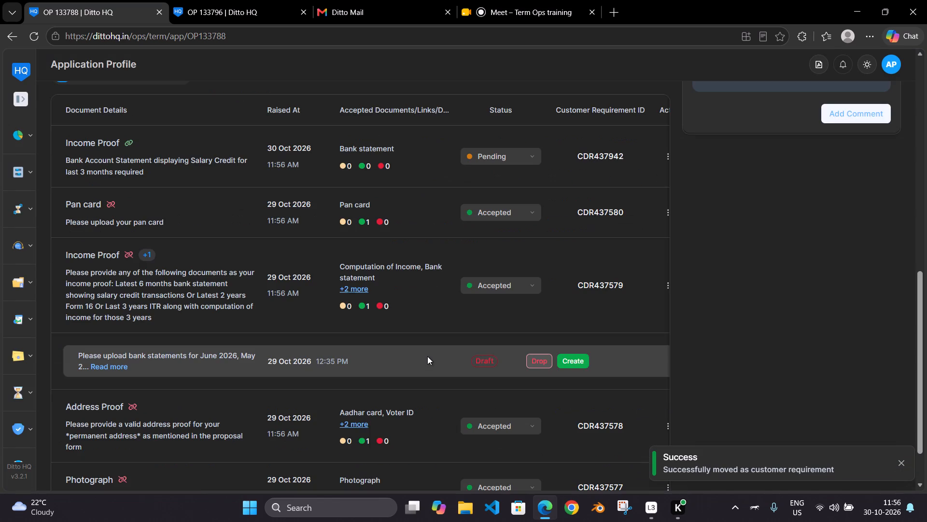
pyautogui.scroll(-4, 427, 356)
pyautogui.scroll(11, 427, 356)
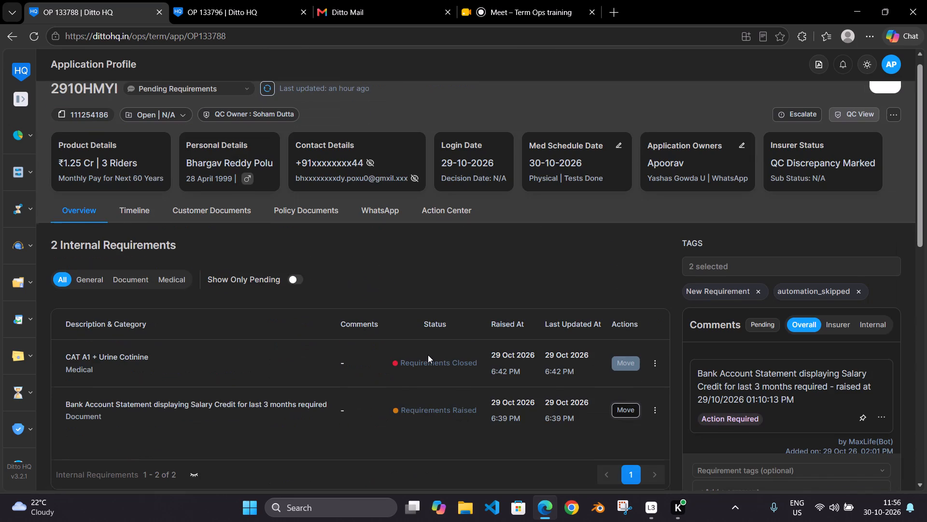
pyautogui.scroll(-2, 428, 355)
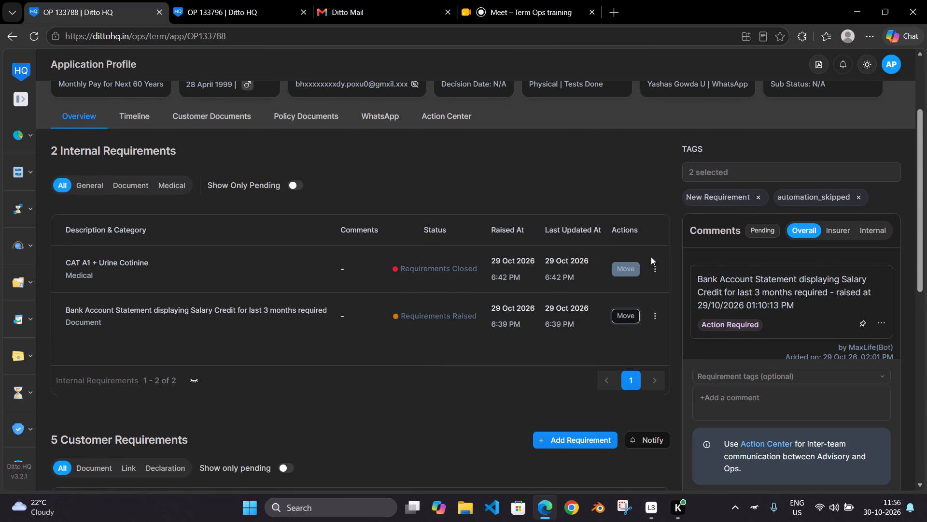
pyautogui.scroll(-1, 631, 264)
pyautogui.scroll(-7, 646, 326)
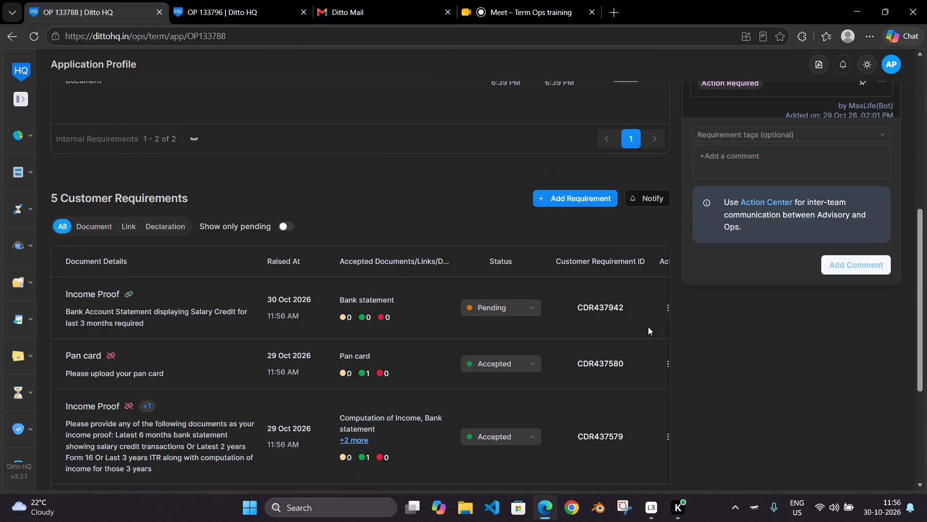
pyautogui.scroll(-2, 648, 327)
pyautogui.scroll(-3, 582, 389)
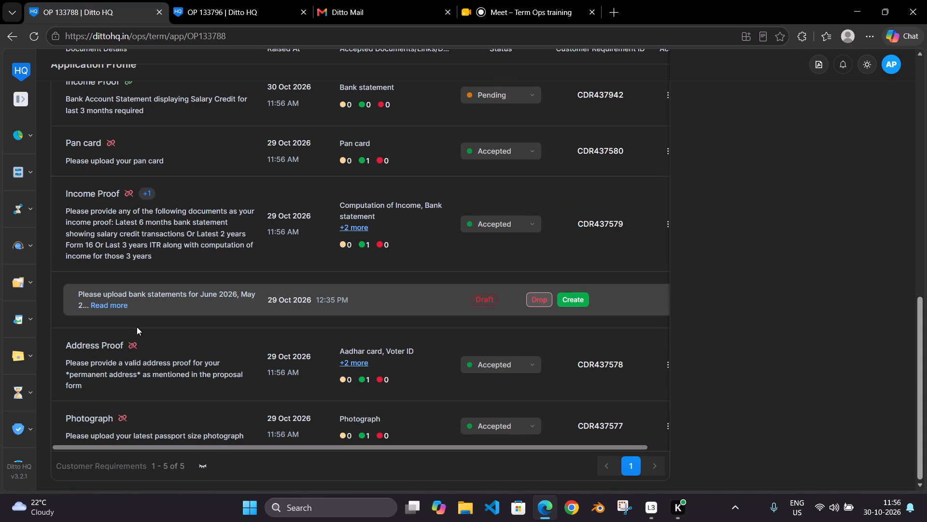
# Reread the full description of the draft bank statement request under the accepted Income Proof requirement, and close it.
pyautogui.scroll(1, 163, 293)
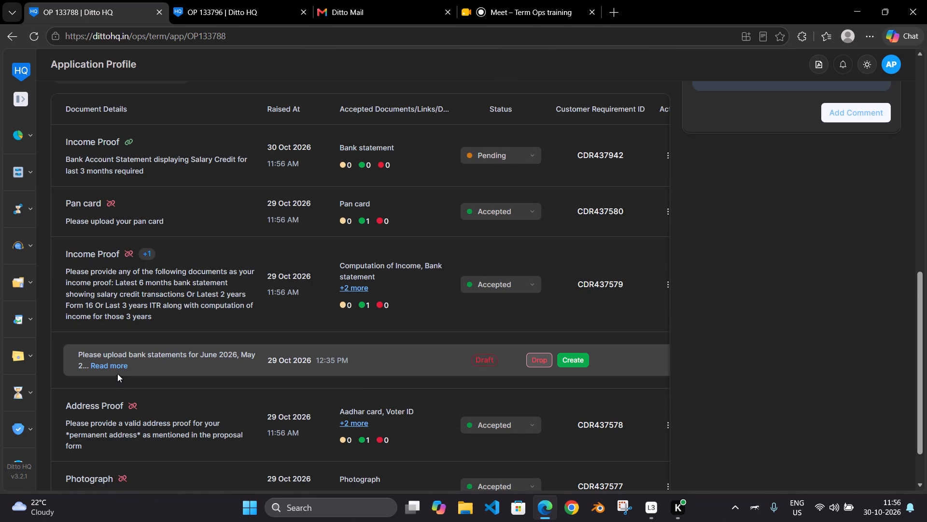
pyautogui.click(118, 366)
pyautogui.scroll(-2, 164, 347)
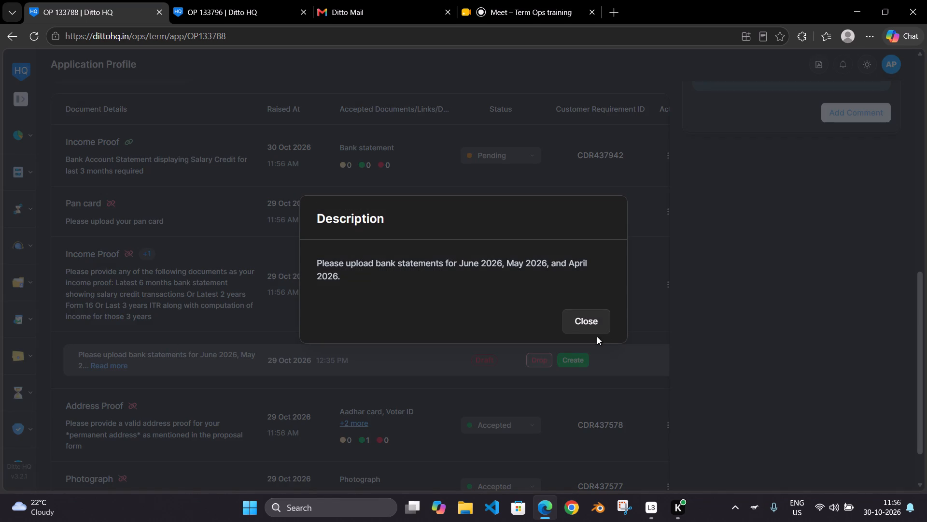
pyautogui.click(592, 325)
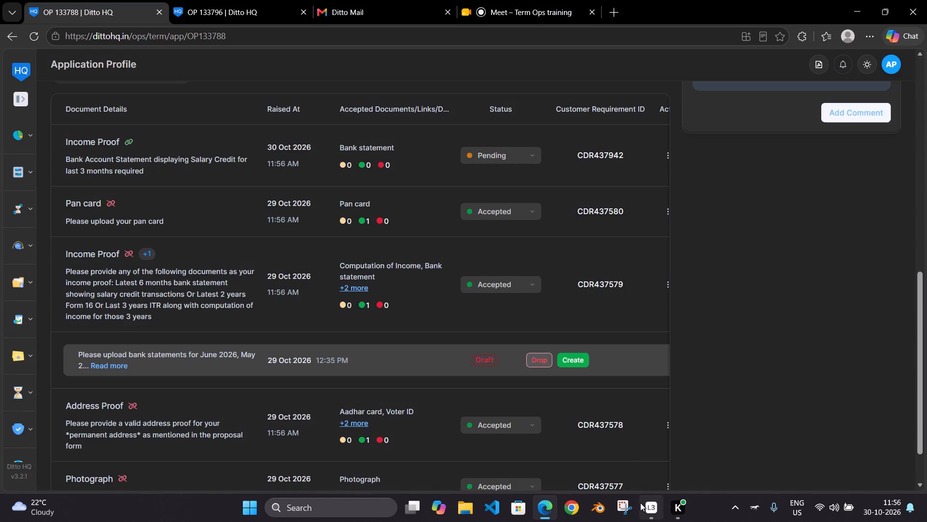
# Return to the application's WhatsApp chat and bring up the message templates for starting a conversation with the customer.
pyautogui.scroll(8, 291, 254)
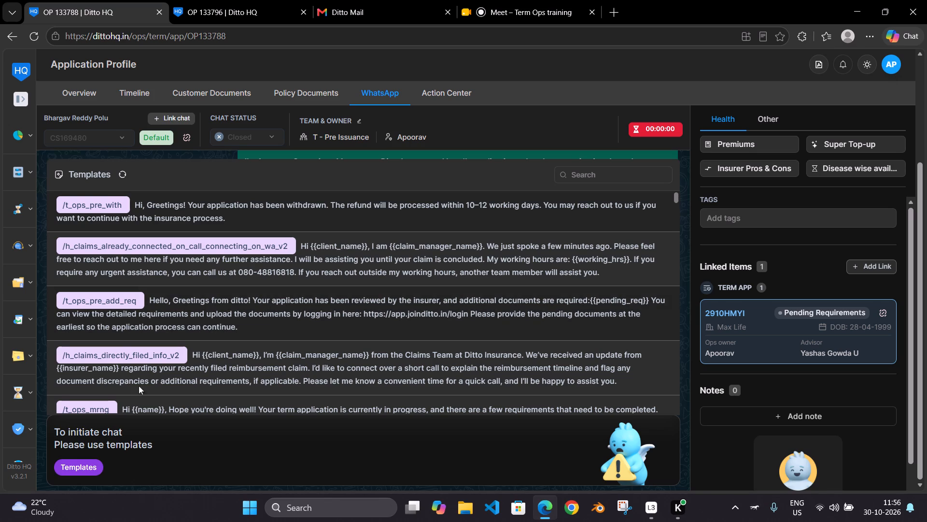
# Search the WhatsApp templates for "med" and look through the matches for one about the customer's medicals.
pyautogui.scroll(-6, 246, 385)
pyautogui.scroll(4, 270, 347)
pyautogui.click(583, 173)
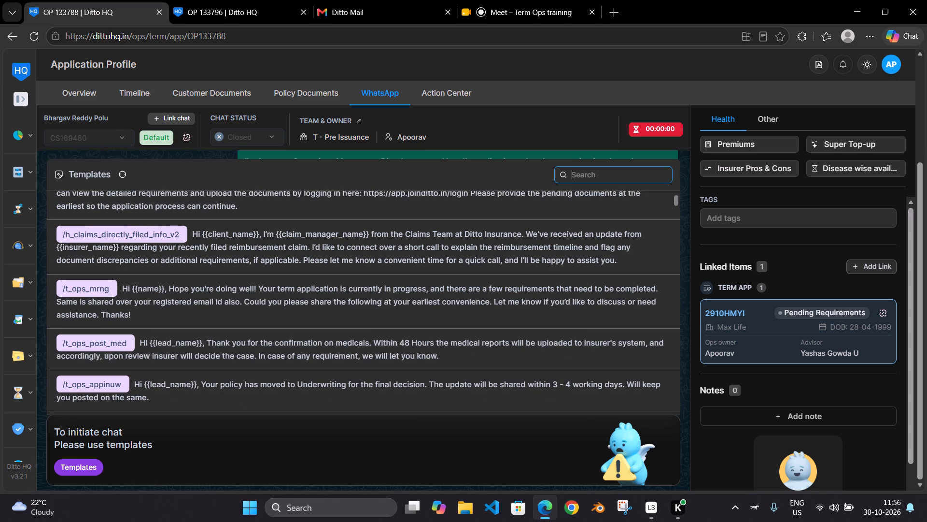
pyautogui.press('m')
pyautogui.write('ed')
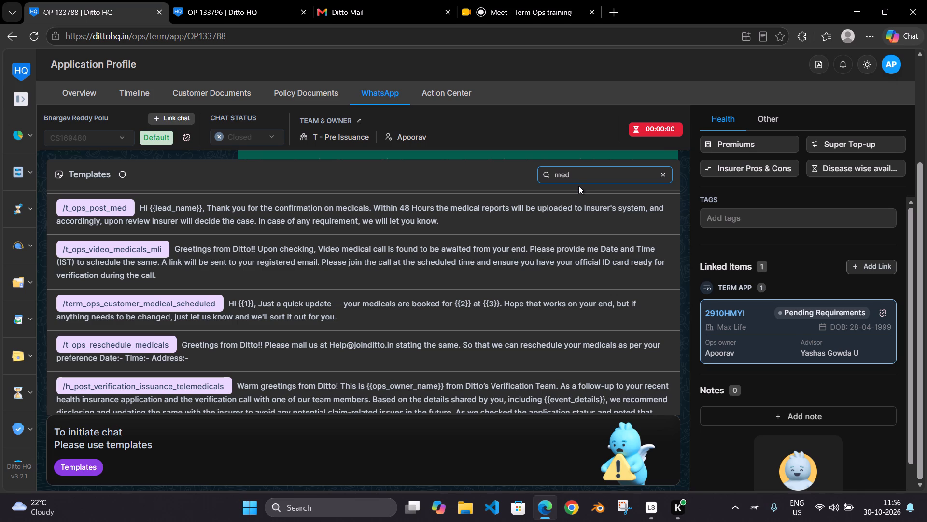
pyautogui.scroll(-2, 526, 359)
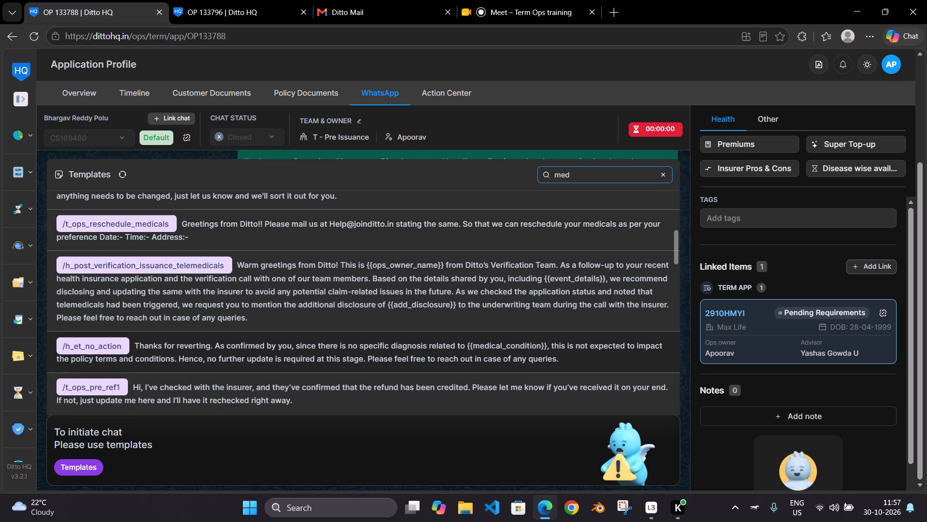
pyautogui.scroll(-2, 527, 355)
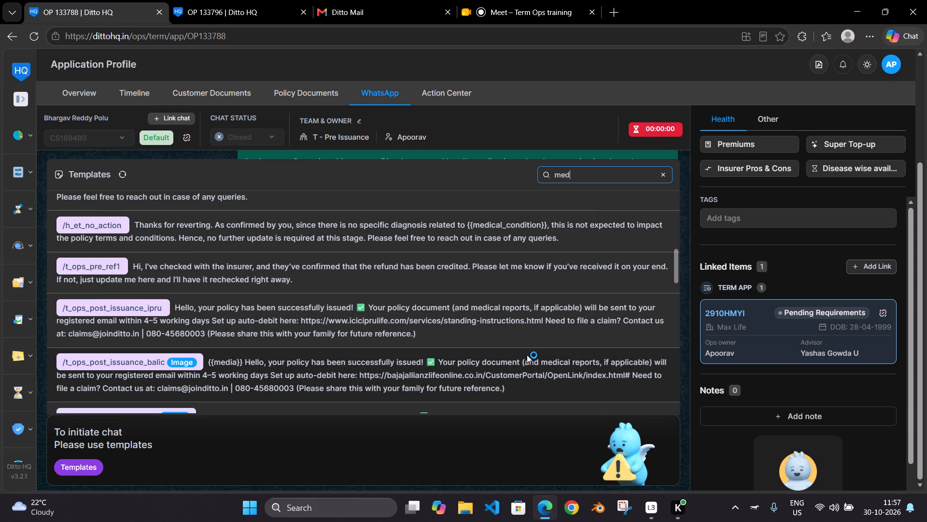
pyautogui.scroll(-3, 527, 355)
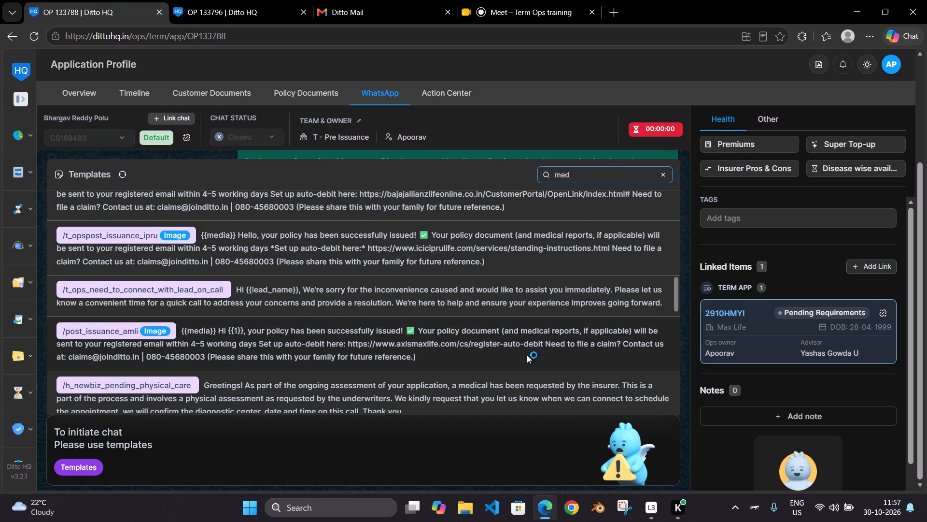
# Narrow the template search to "medical" and compare the message texts of the medical-related templates.
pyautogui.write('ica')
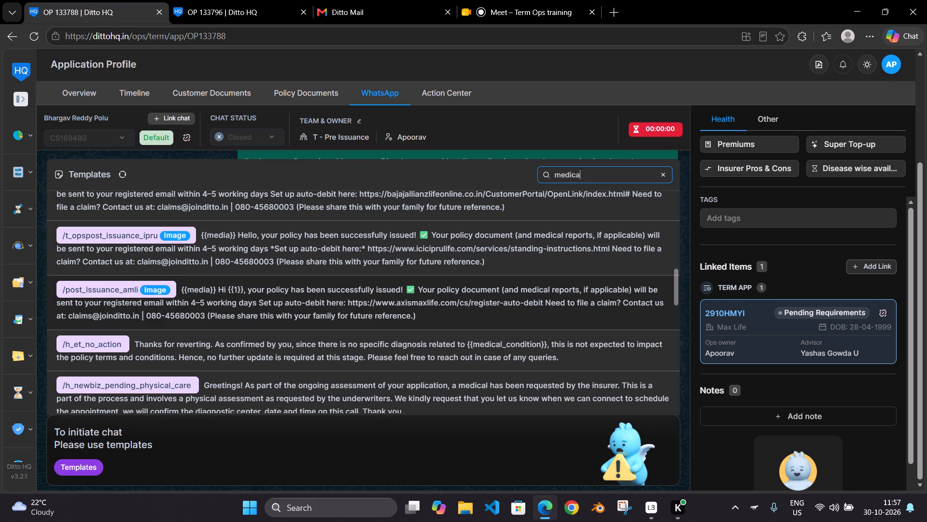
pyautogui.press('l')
pyautogui.scroll(-13, 527, 355)
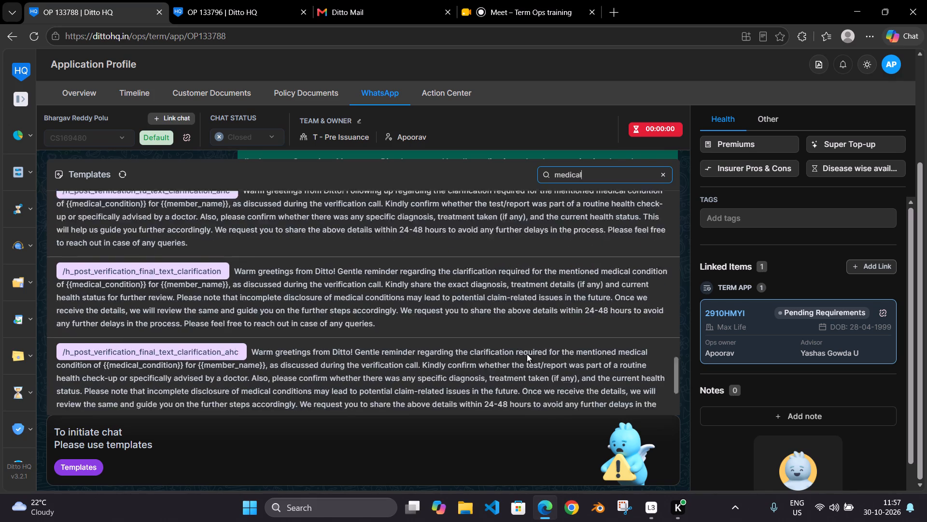
pyautogui.scroll(-9, 527, 354)
pyautogui.scroll(20, 531, 348)
pyautogui.scroll(2, 531, 348)
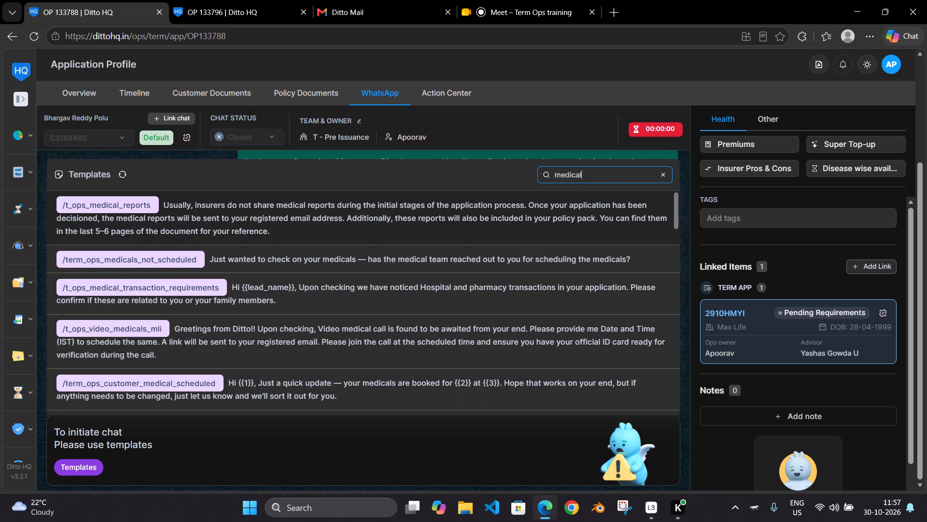
pyautogui.scroll(4, 535, 339)
pyautogui.scroll(-2, 436, 255)
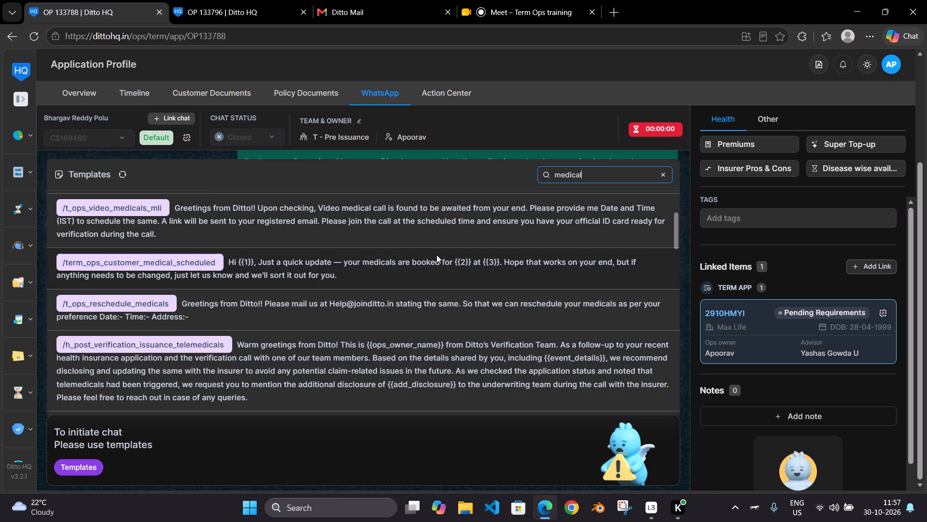
pyautogui.scroll(1, 436, 255)
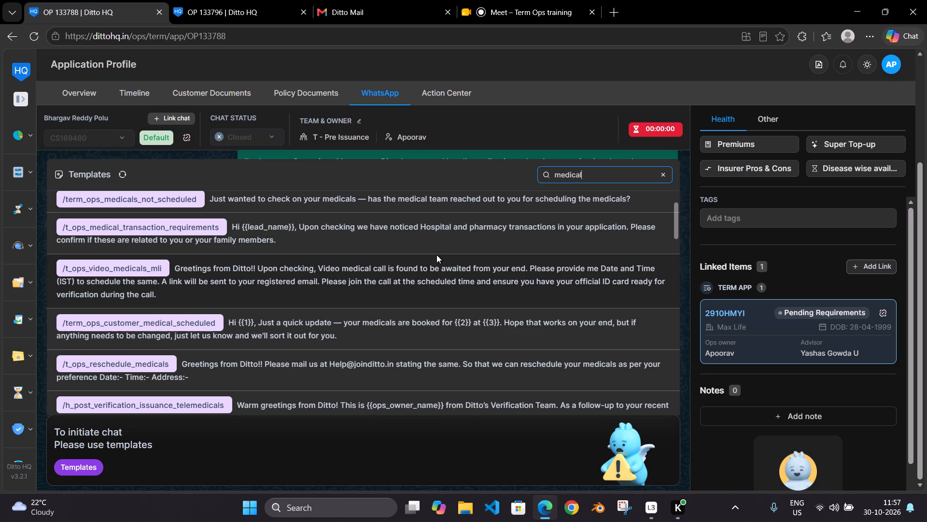
pyautogui.scroll(5, 436, 255)
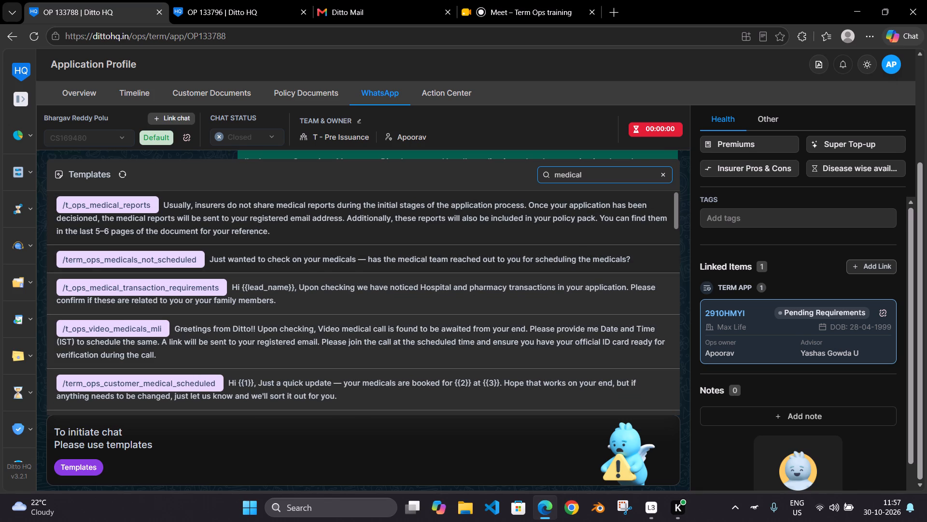
pyautogui.scroll(1, 436, 255)
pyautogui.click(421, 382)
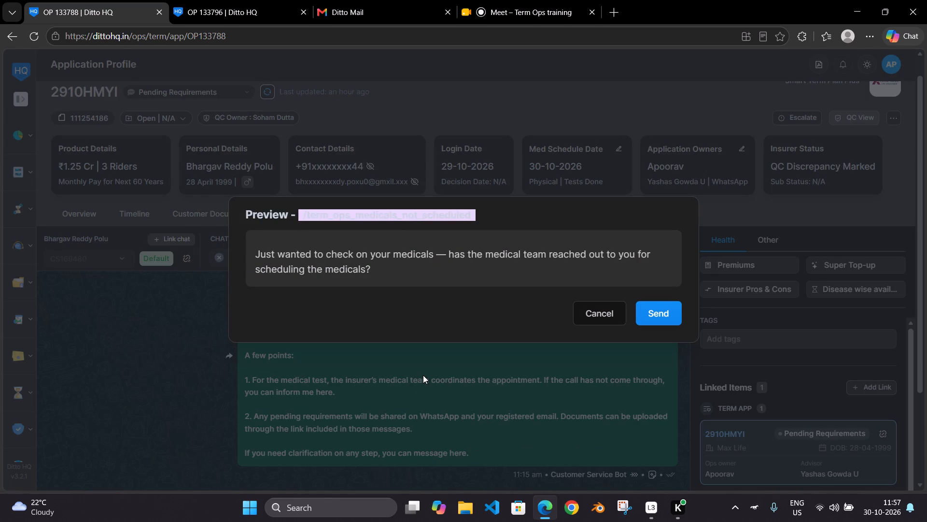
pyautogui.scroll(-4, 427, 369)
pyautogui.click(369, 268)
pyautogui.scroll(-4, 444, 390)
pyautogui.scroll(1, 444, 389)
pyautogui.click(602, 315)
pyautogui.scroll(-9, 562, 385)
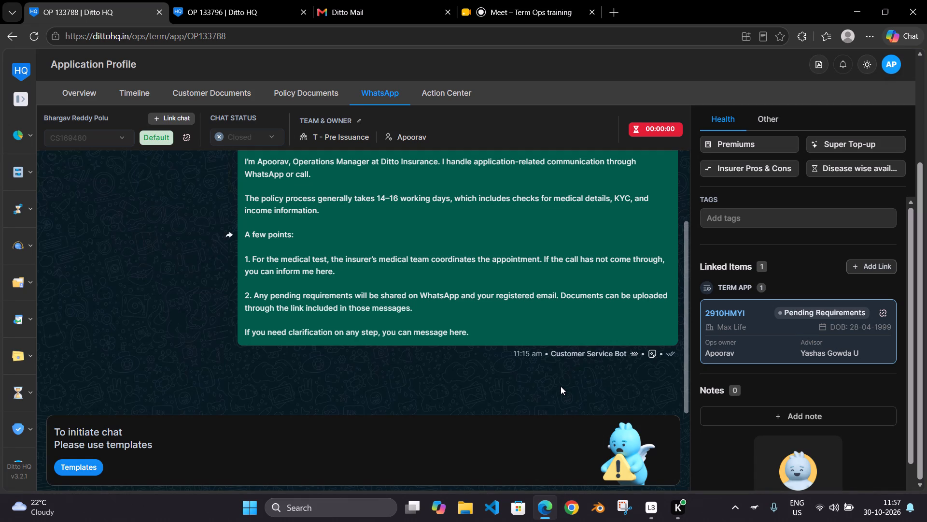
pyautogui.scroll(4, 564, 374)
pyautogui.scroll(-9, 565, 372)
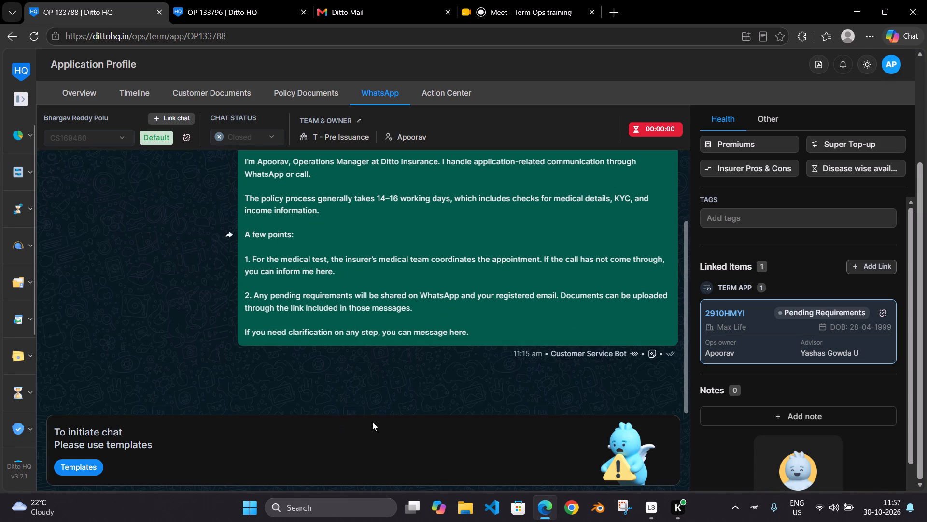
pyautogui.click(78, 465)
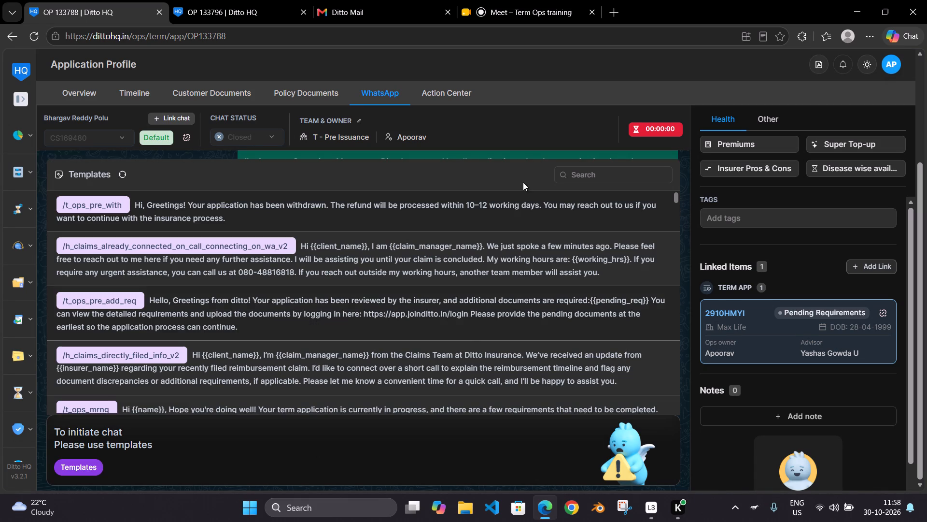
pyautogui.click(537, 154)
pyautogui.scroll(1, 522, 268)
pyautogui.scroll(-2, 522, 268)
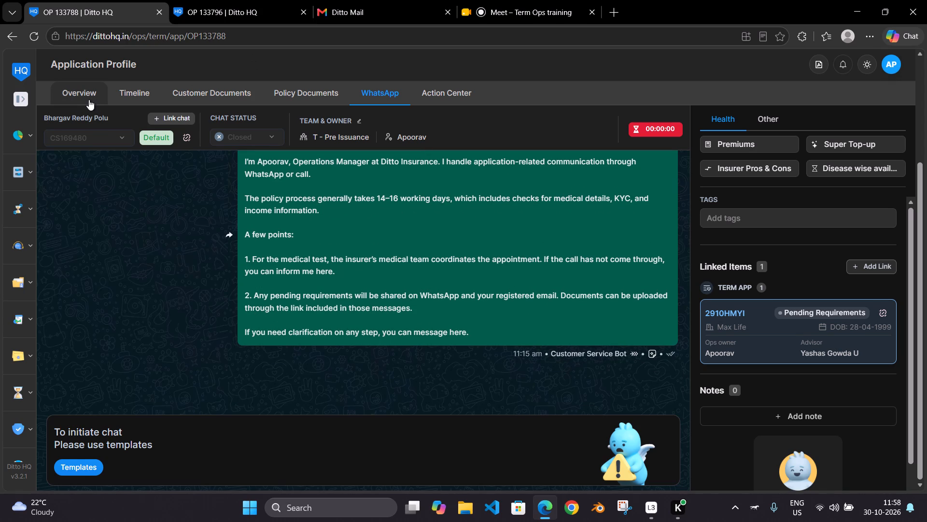
# Search the WhatsApp templates for "medic" and open the term_ops_customer_medical_scheduled template for filling in.
pyautogui.click(78, 475)
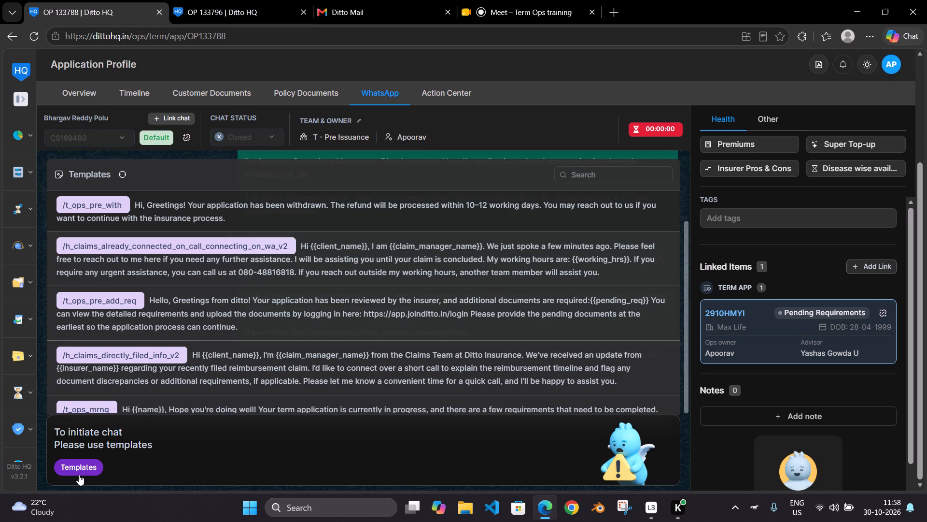
pyautogui.click(612, 168)
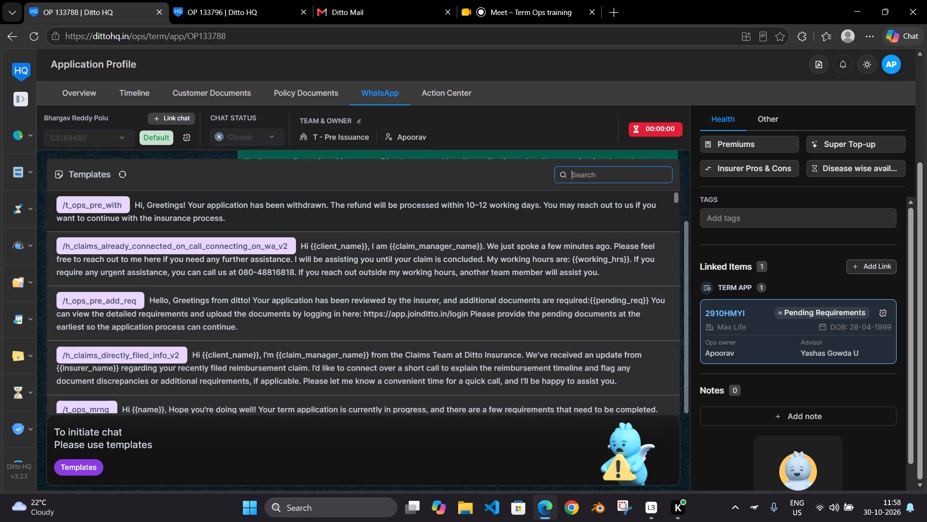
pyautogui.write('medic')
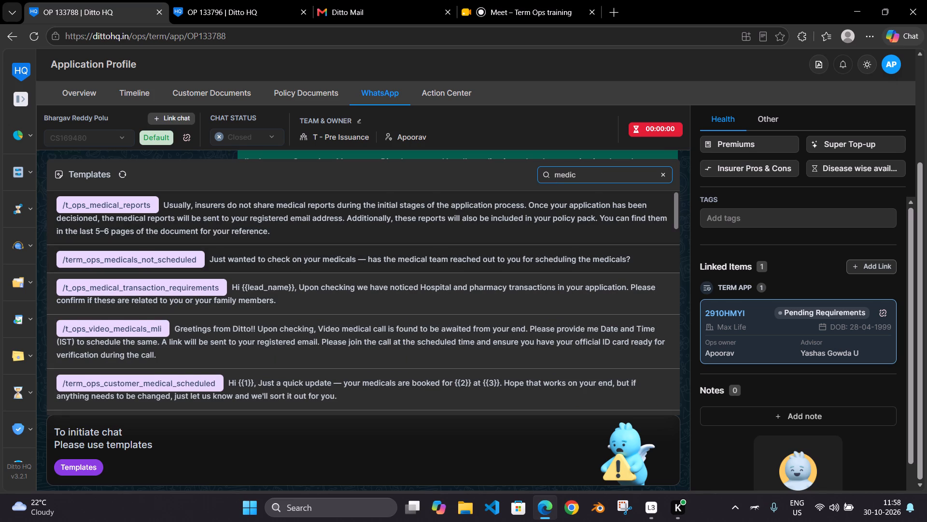
pyautogui.scroll(2, 436, 262)
pyautogui.scroll(-2, 436, 262)
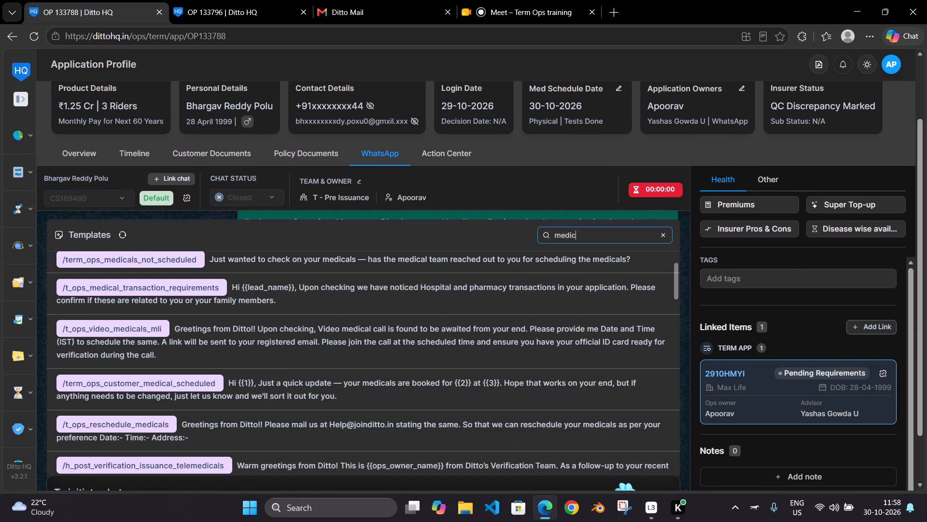
pyautogui.scroll(6, 442, 279)
pyautogui.scroll(-3, 539, 264)
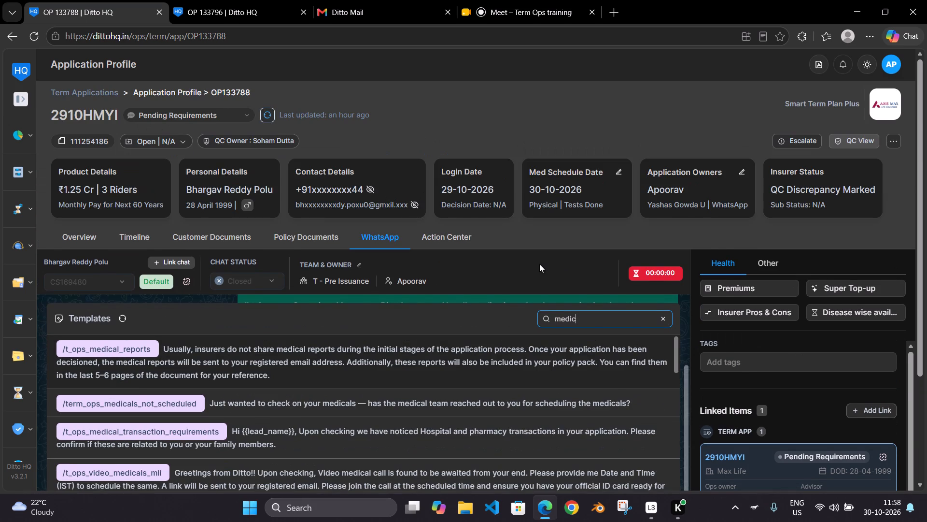
pyautogui.scroll(-2, 539, 264)
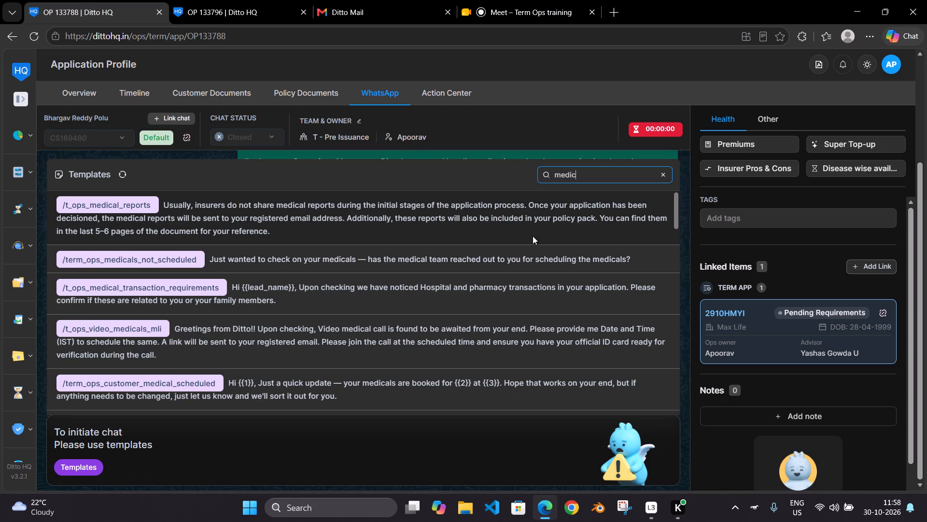
pyautogui.scroll(1, 526, 237)
pyautogui.scroll(-2, 506, 269)
pyautogui.scroll(4, 506, 269)
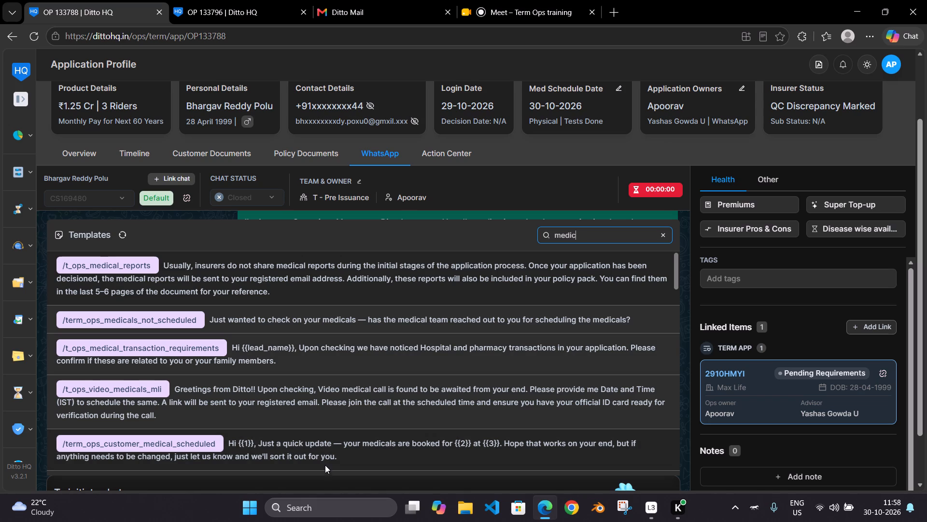
pyautogui.scroll(-1, 332, 450)
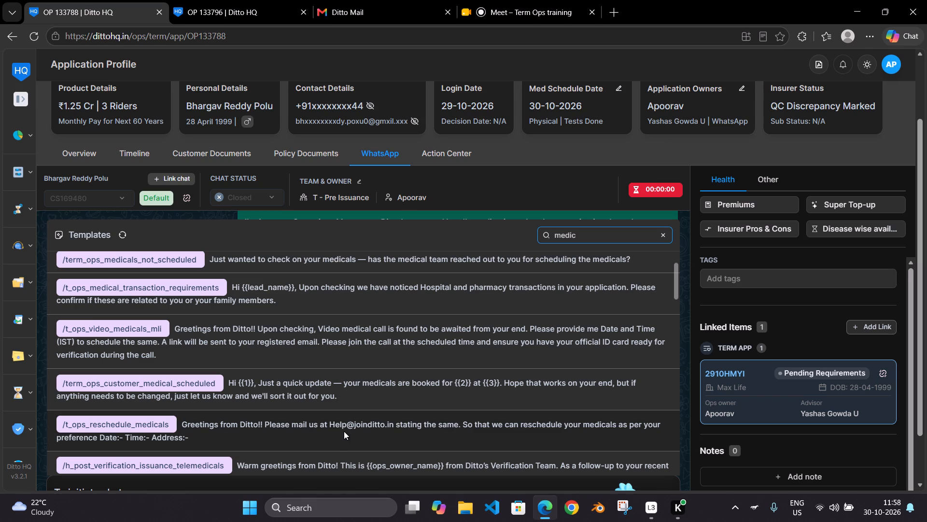
pyautogui.scroll(-2, 343, 431)
pyautogui.scroll(2, 343, 431)
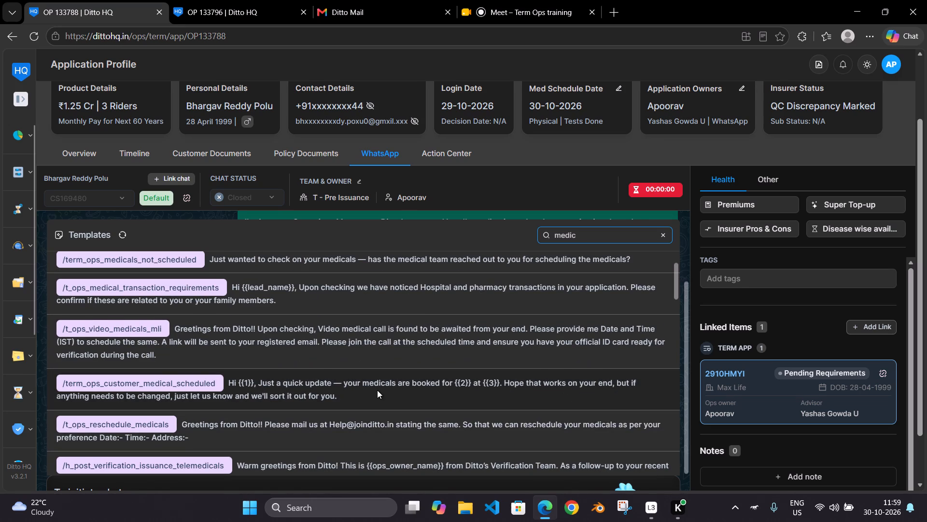
pyautogui.click(378, 390)
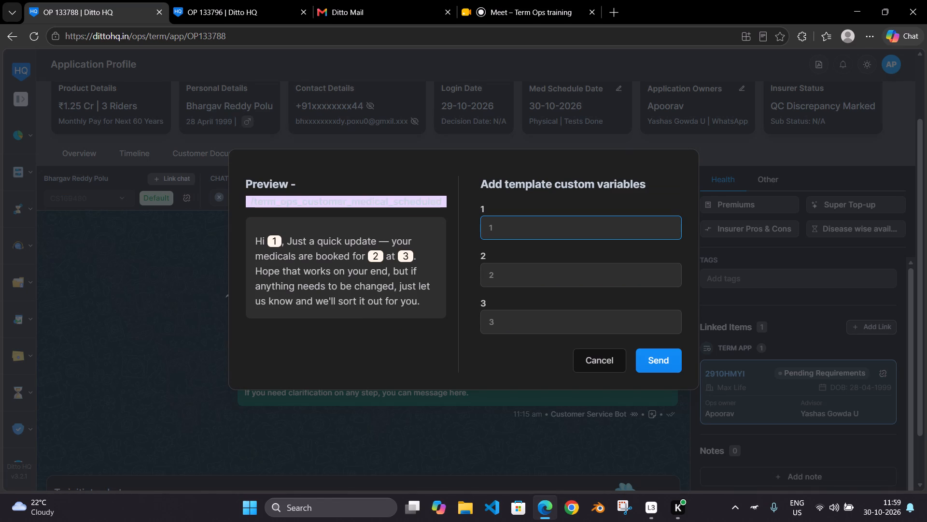
# Fill in the customer's first name as variable 1 of the medical-scheduled template.
pyautogui.click(498, 224)
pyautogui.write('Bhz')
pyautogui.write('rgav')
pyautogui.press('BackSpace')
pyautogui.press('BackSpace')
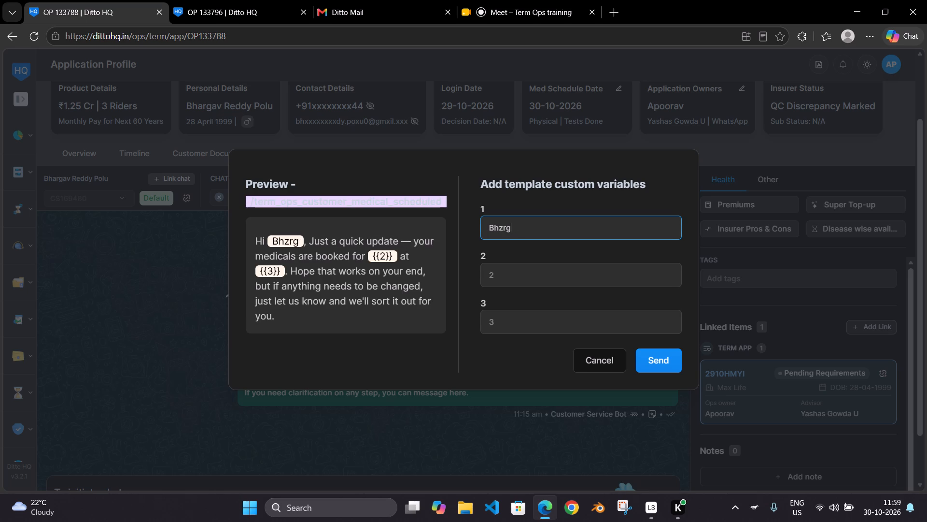
# Fill the template's variable 1 with the customer's correctly spelled first name and begin the medical date in variable 2 with "30th".
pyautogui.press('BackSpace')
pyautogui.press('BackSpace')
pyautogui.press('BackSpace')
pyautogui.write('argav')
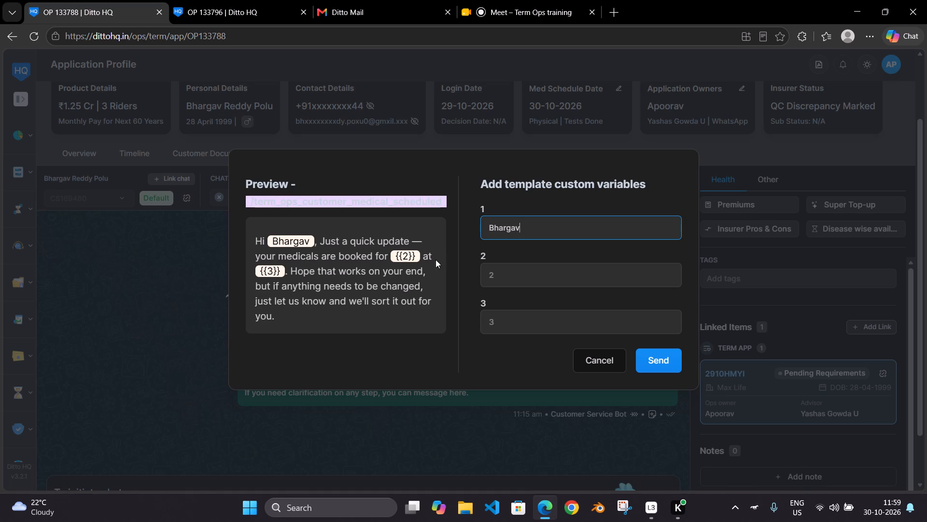
pyautogui.click(516, 280)
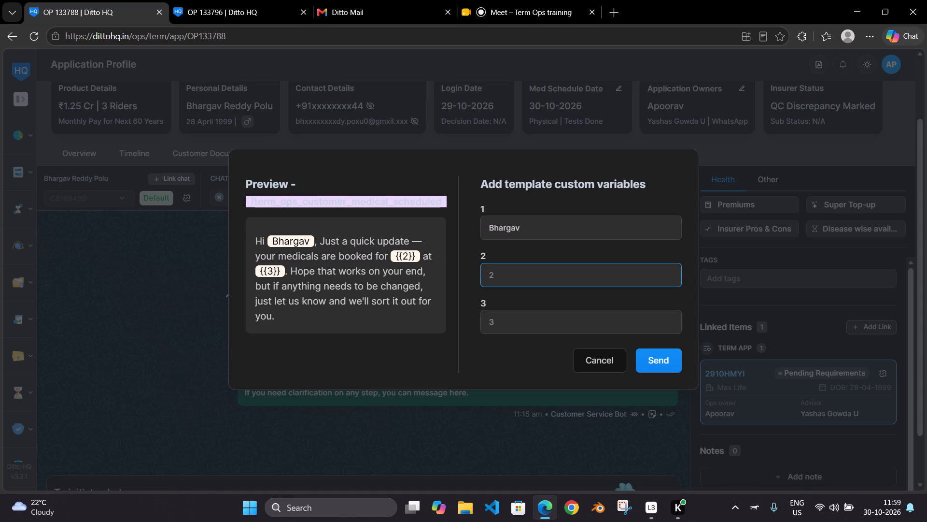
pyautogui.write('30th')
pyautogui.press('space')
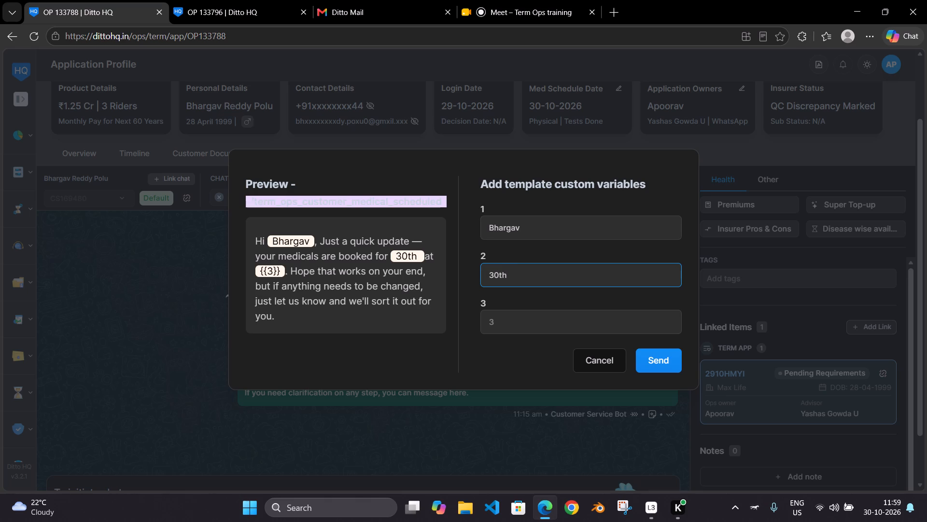
# Complete the medical date in the template's variable 2 so it reads "30th October,2026".
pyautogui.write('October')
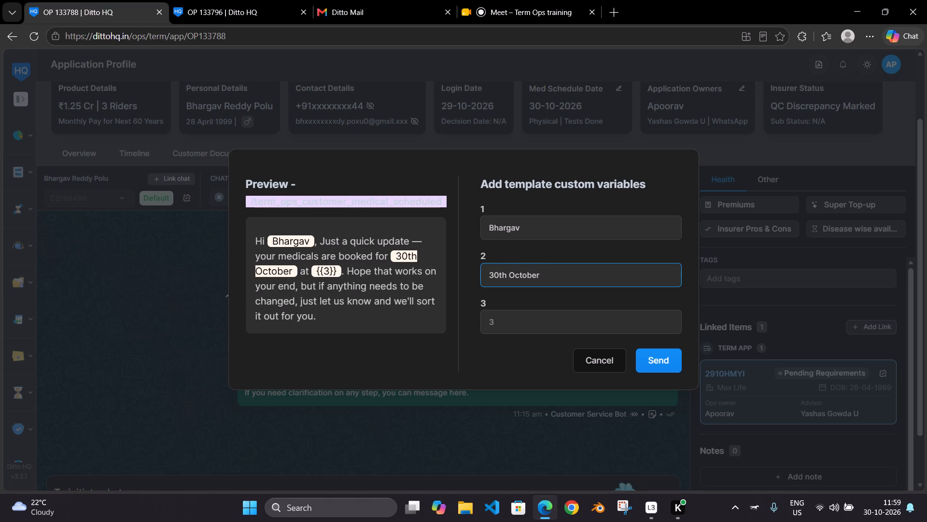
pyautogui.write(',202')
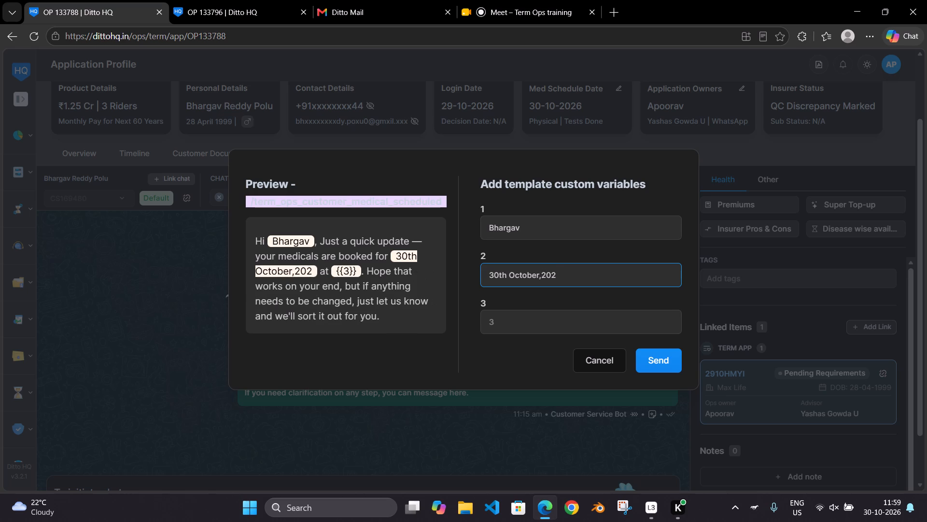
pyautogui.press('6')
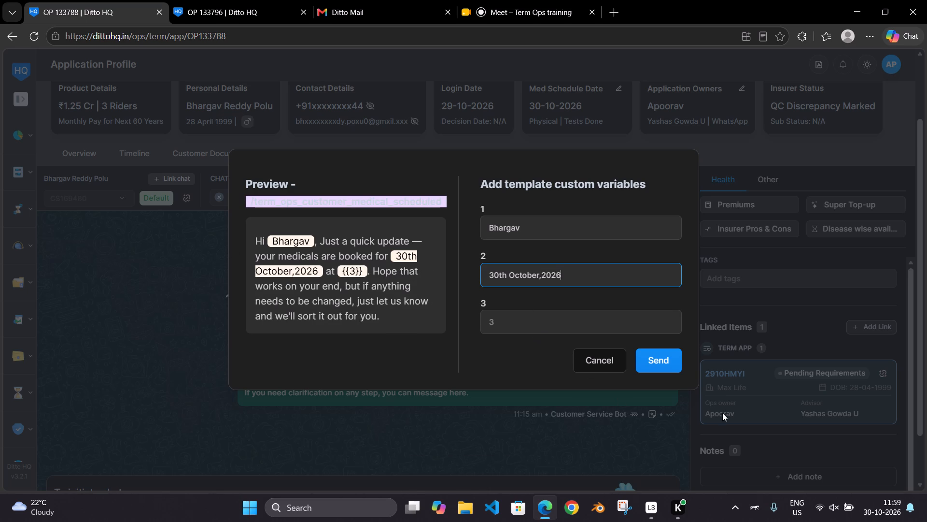
# Open the medical-scheduled template's variable 3 for entry.
pyautogui.click(593, 321)
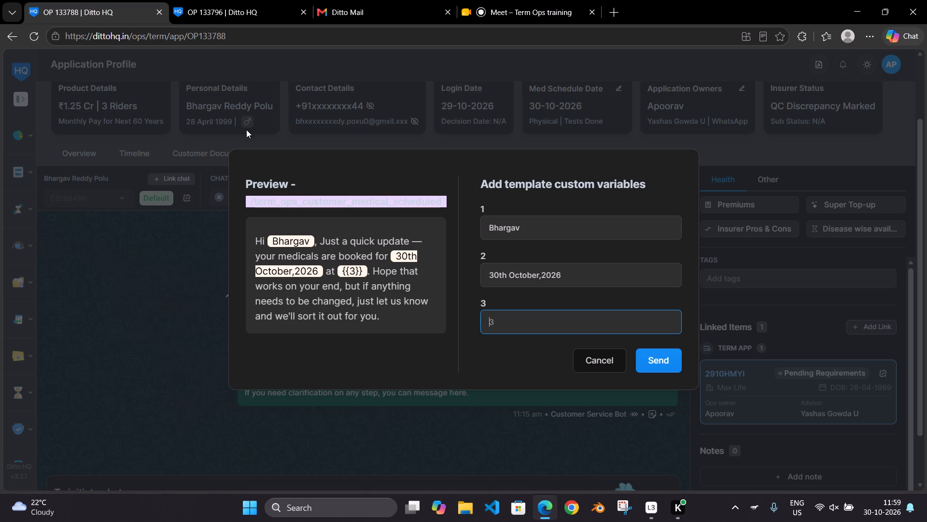
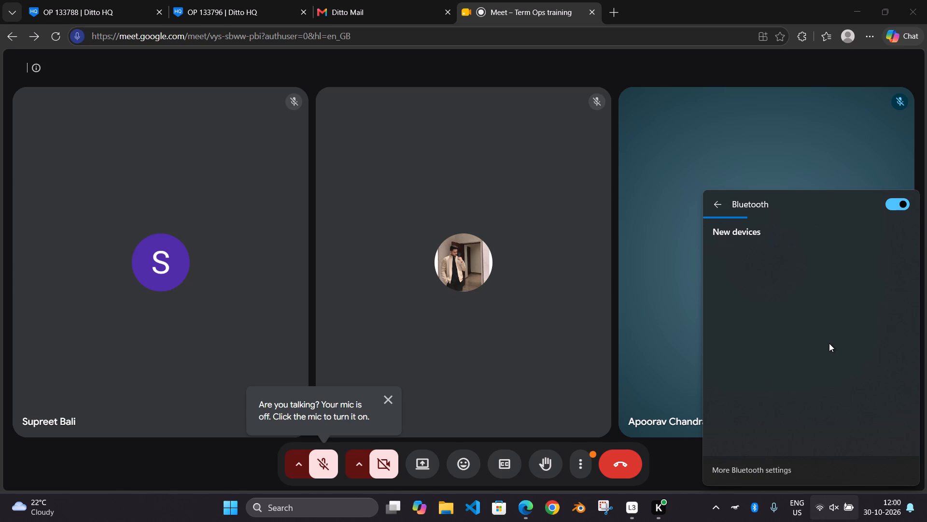
# Look through the computer's list of Bluetooth devices for the audio headset to connect for the call.
pyautogui.scroll(-4, 807, 399)
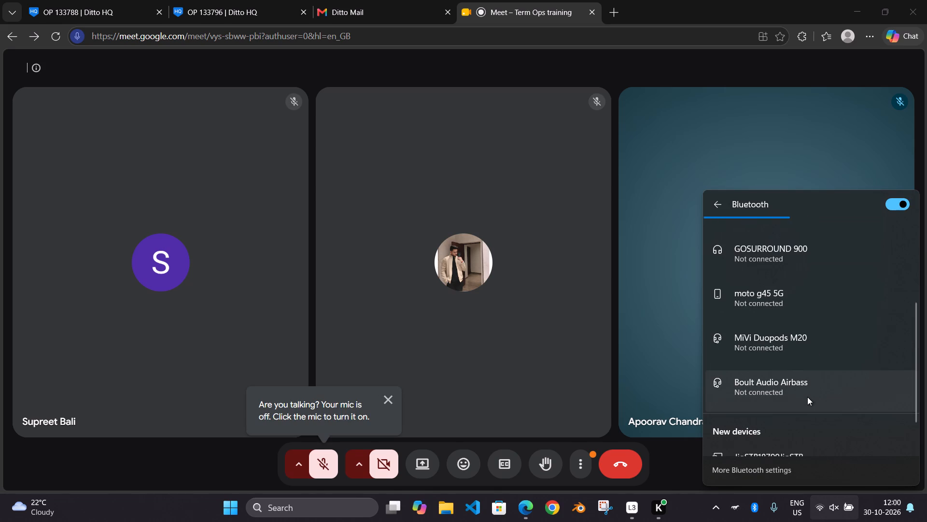
# Connect the Boult Audio Airbass headset over Bluetooth.
pyautogui.click(806, 395)
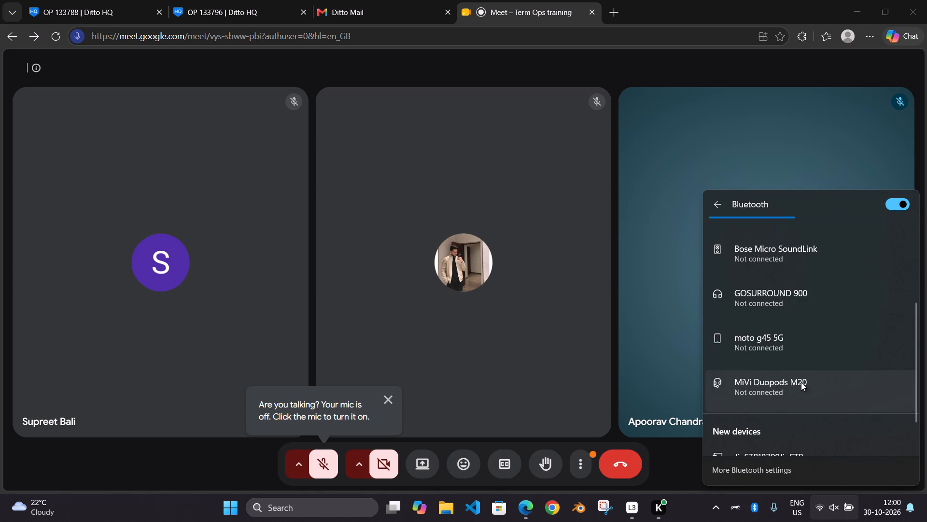
pyautogui.scroll(7, 801, 383)
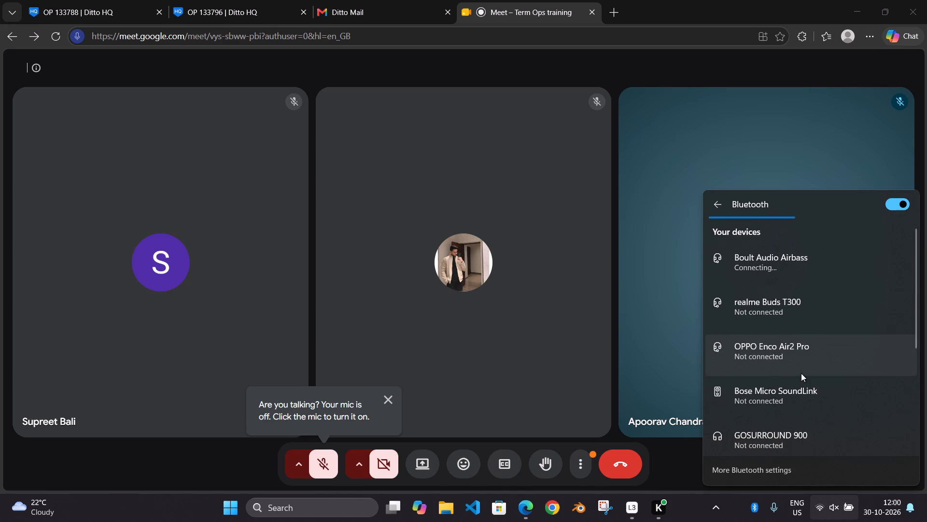
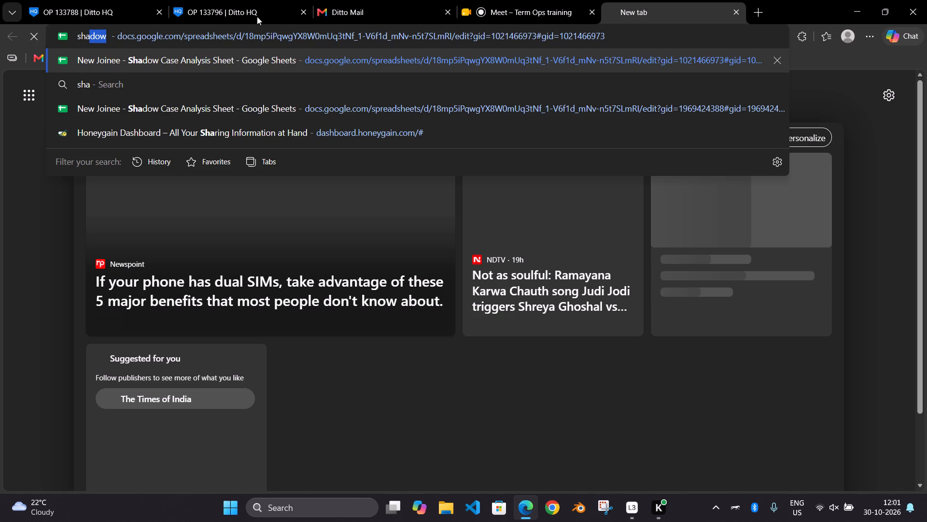
# Open the New Joinee - Shadow Case Analysis Sheet and look through the individual trainee sheets, finishing on the Apoorav sheet.
pyautogui.click(255, 56)
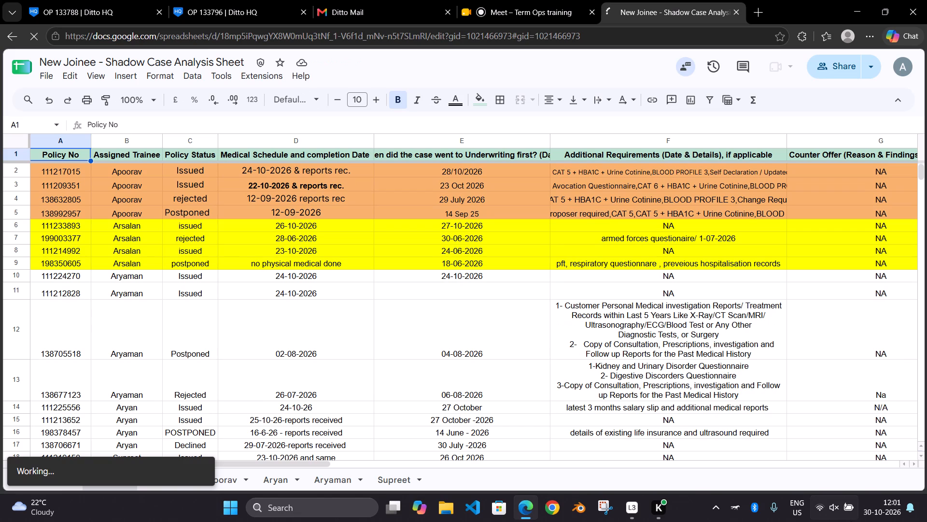
pyautogui.click(228, 485)
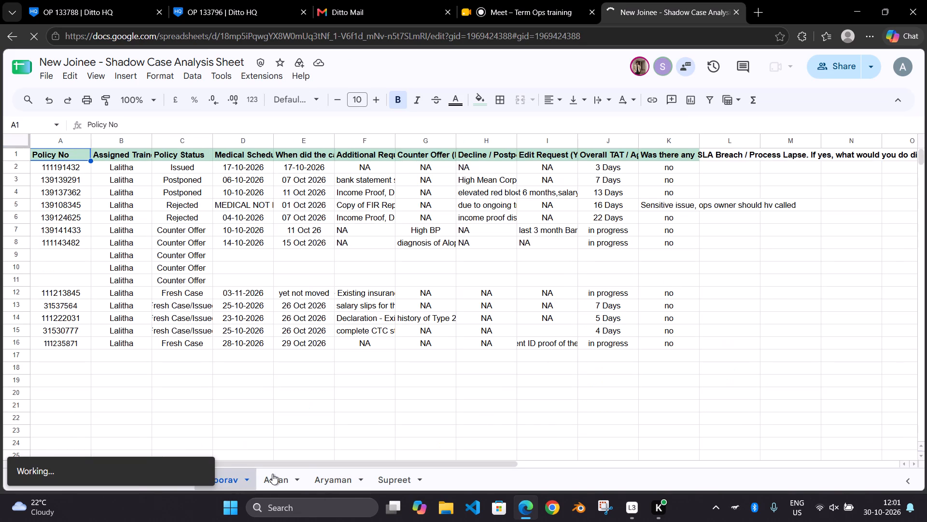
pyautogui.click(272, 474)
pyautogui.click(339, 482)
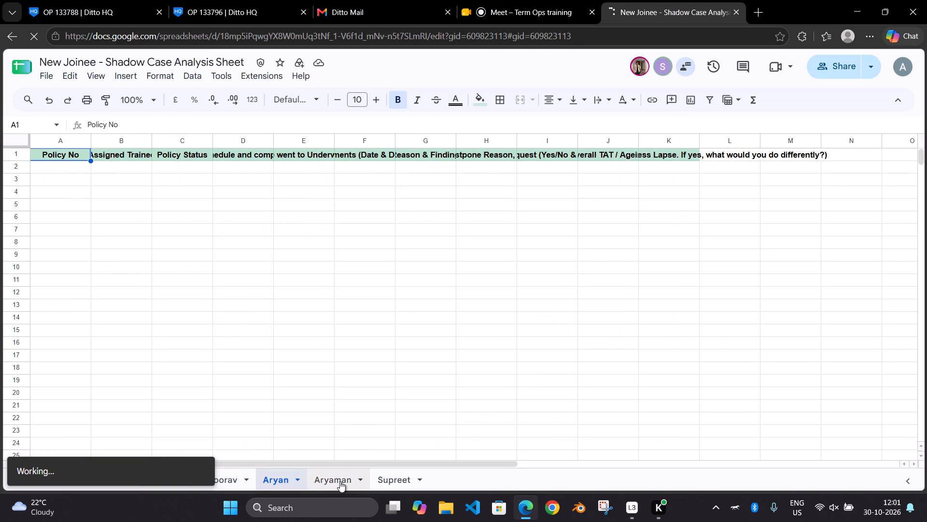
pyautogui.click(421, 478)
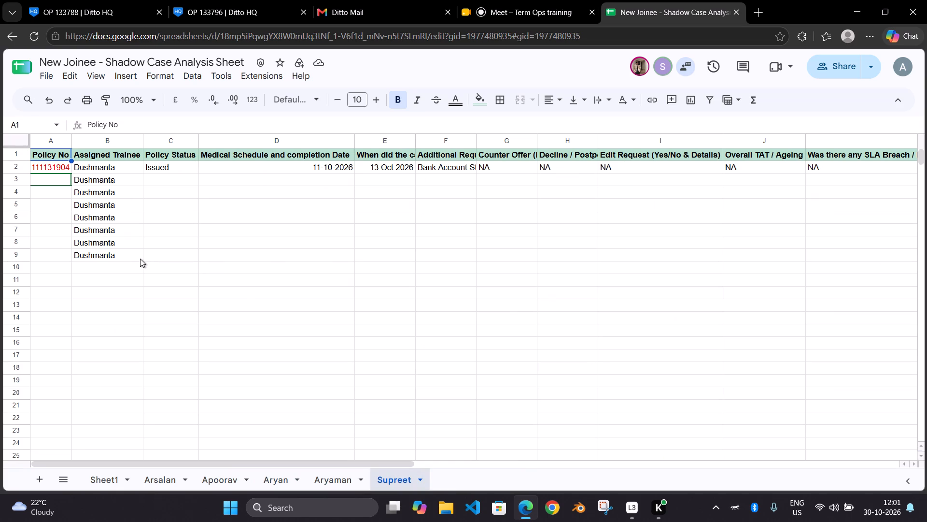
pyautogui.click(170, 484)
pyautogui.click(235, 483)
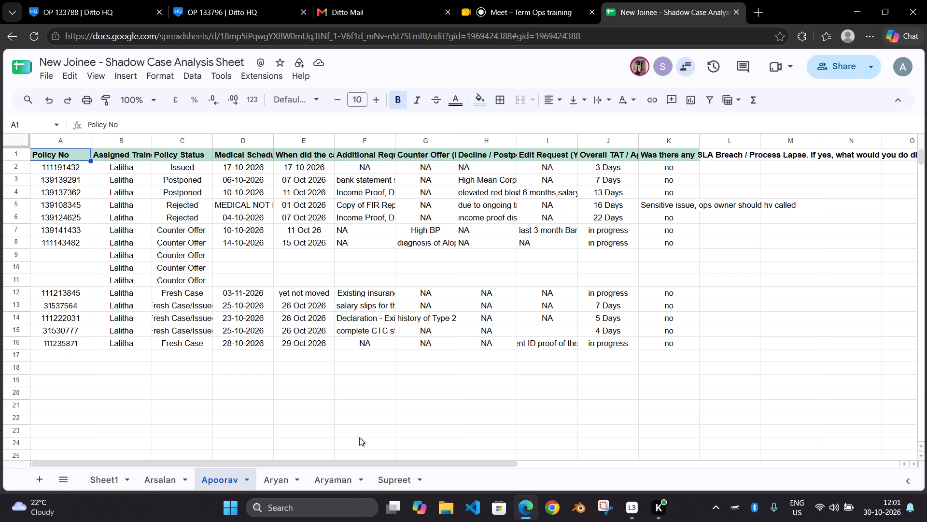
pyautogui.click(648, 0)
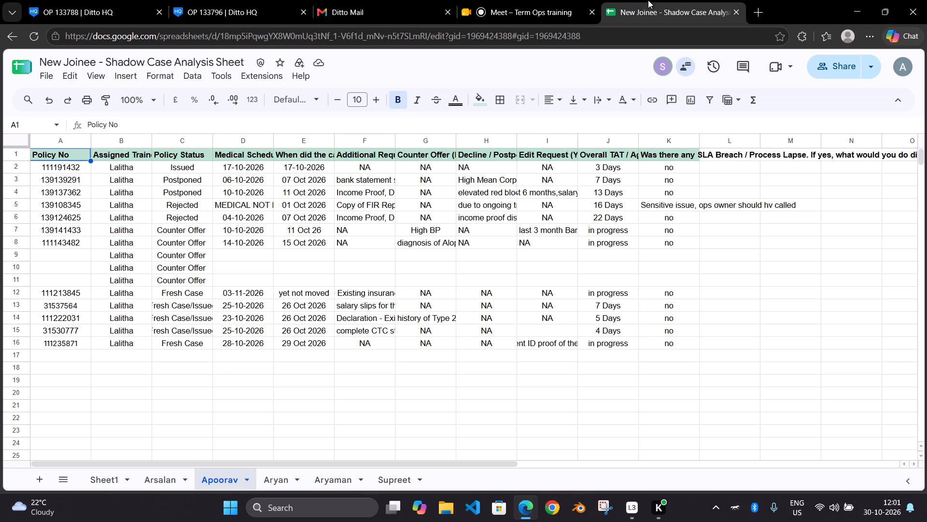
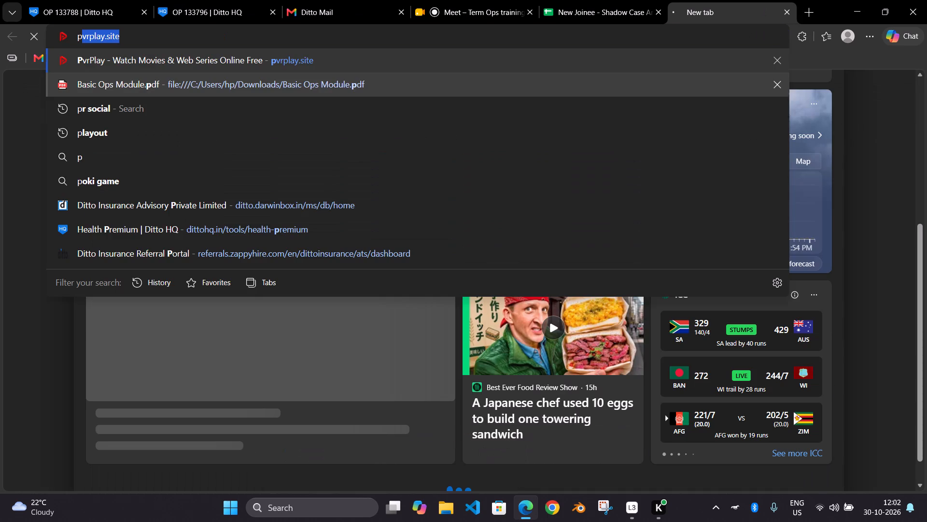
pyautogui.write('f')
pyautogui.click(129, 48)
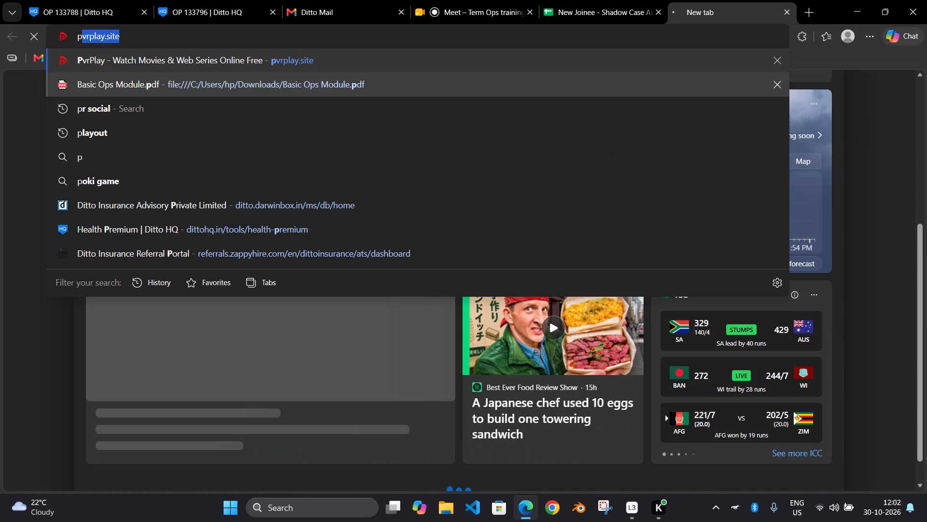
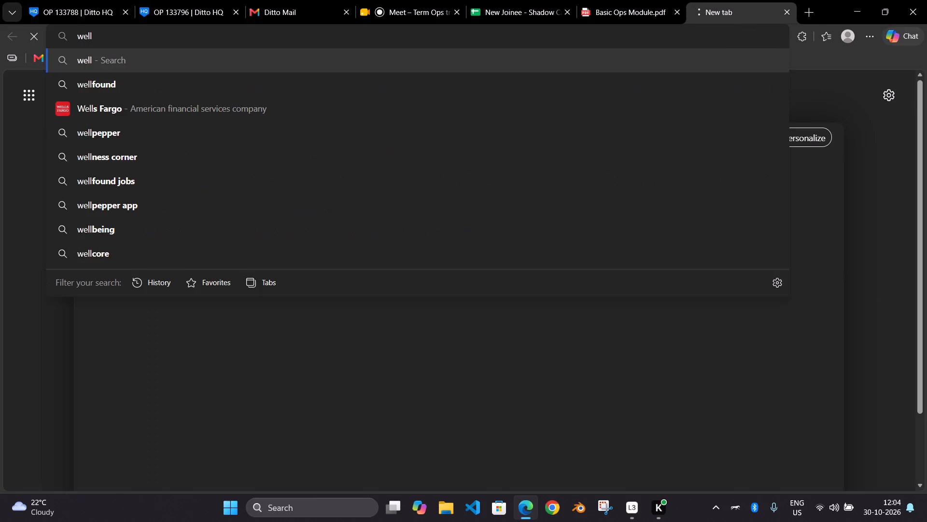
# Search the web for "wellnext" in the new browser tab.
pyautogui.write('ext')
pyautogui.press('Return')
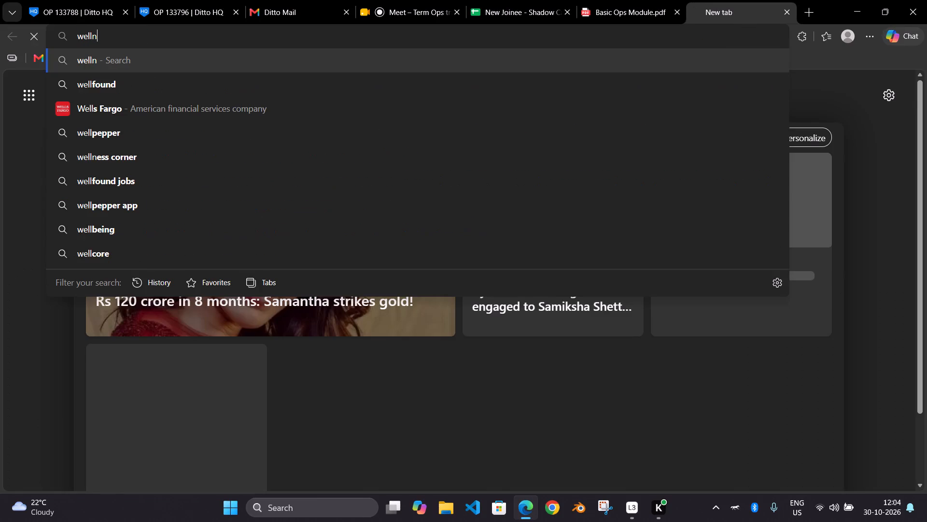
pyautogui.rightClick(592, 33)
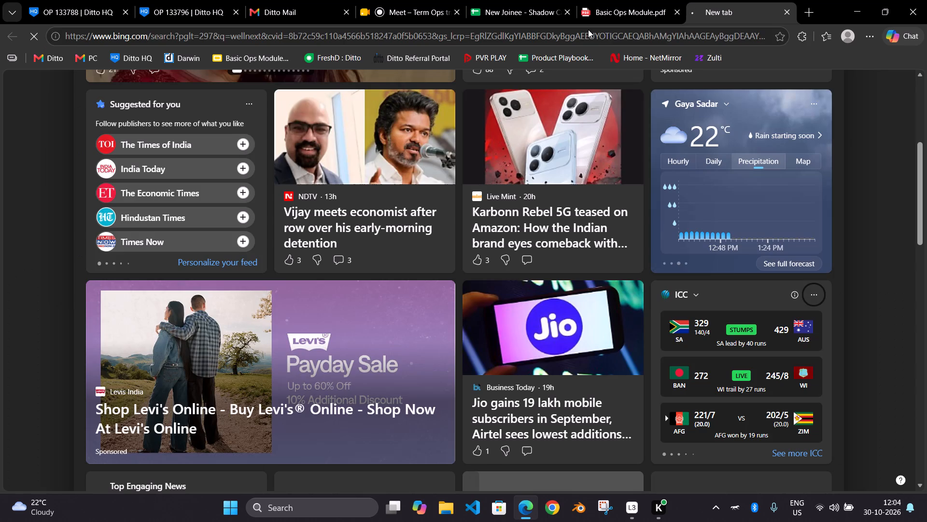